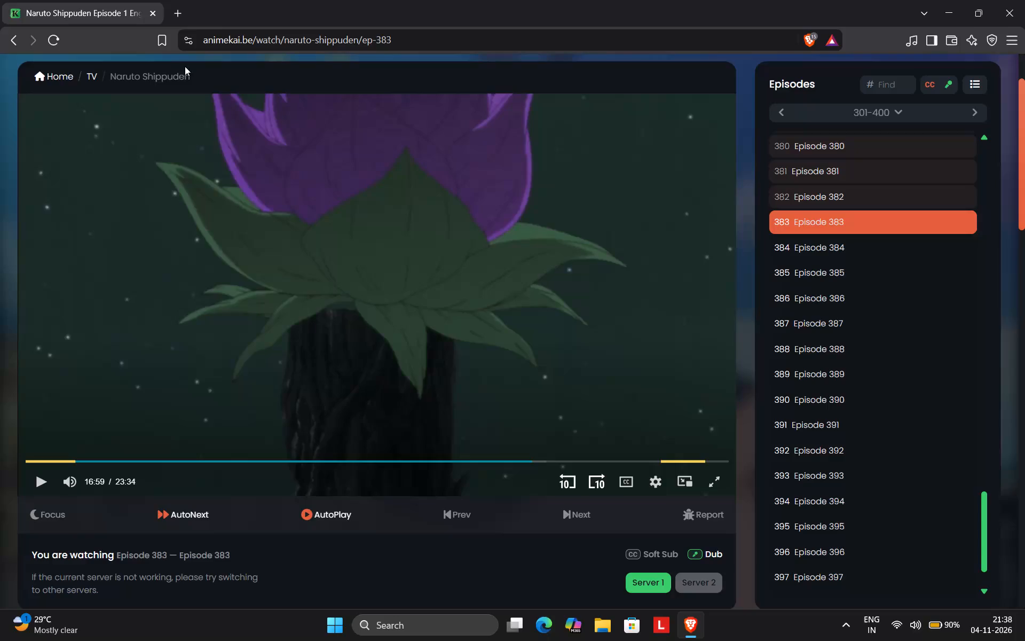
Find and launch Google Chrome, switching over from the Brave browser.
{"action": "left_click", "coordinate": [174, 9]}
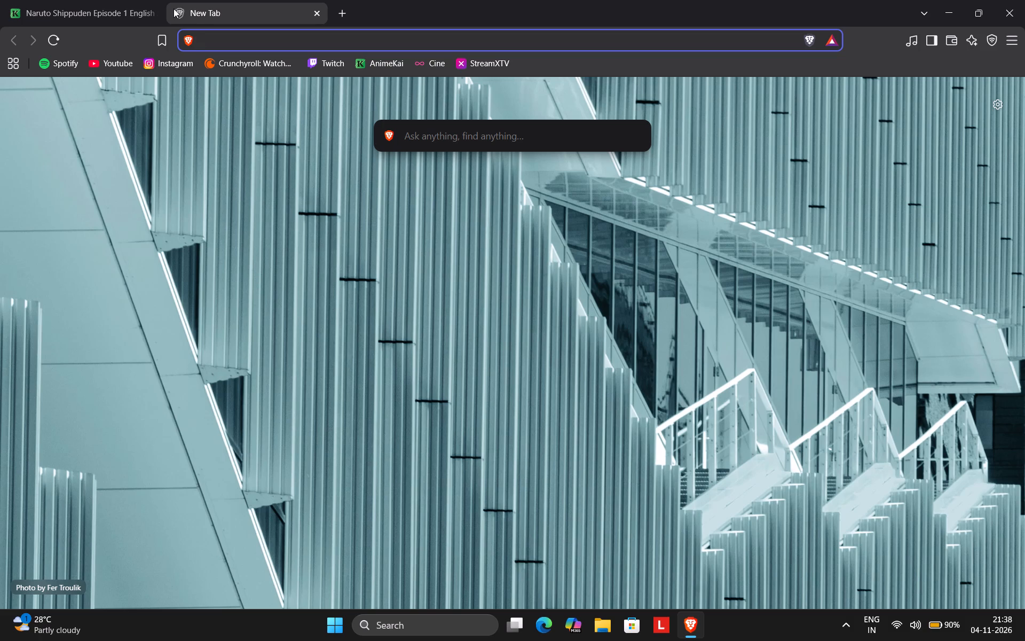
{"action": "type", "text": "ch"}
{"action": "key", "text": "Return"}
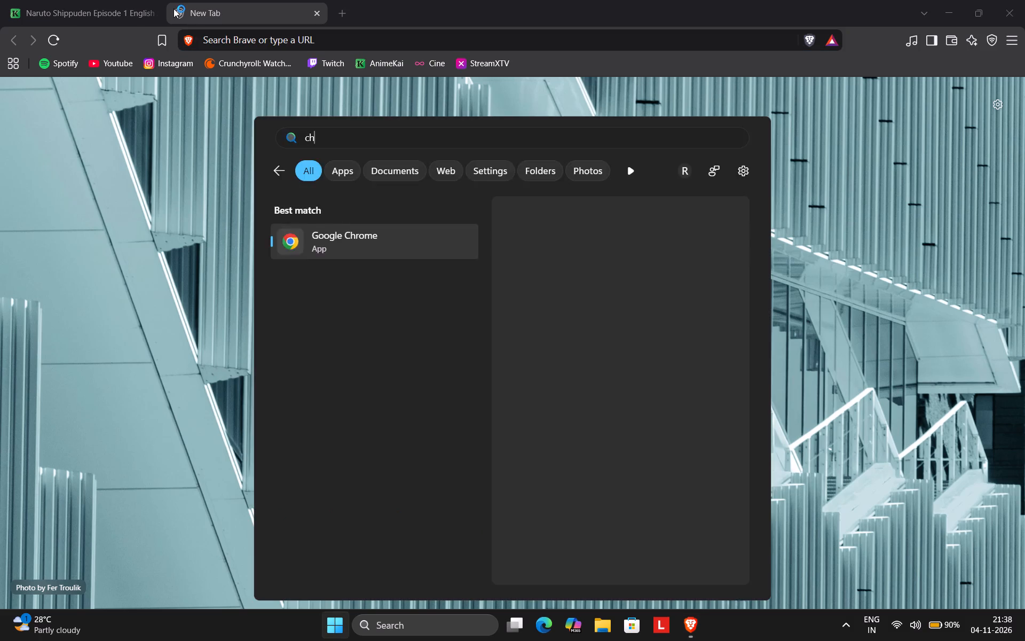
{"action": "key", "text": "l"}
{"action": "key", "text": "alt+Tab"}
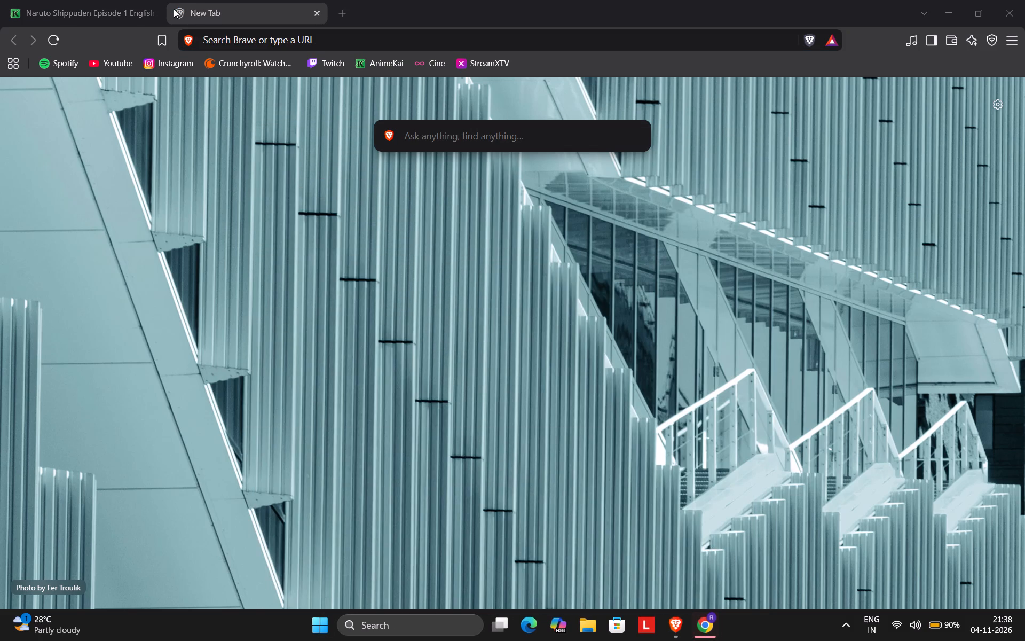
{"action": "key", "text": "alt+Tab"}
Go to the LeetCode website, leetcode.com.
{"action": "type", "text": "lett"}
{"action": "key", "text": "BackSpace"}
{"action": "type", "text": "et"}
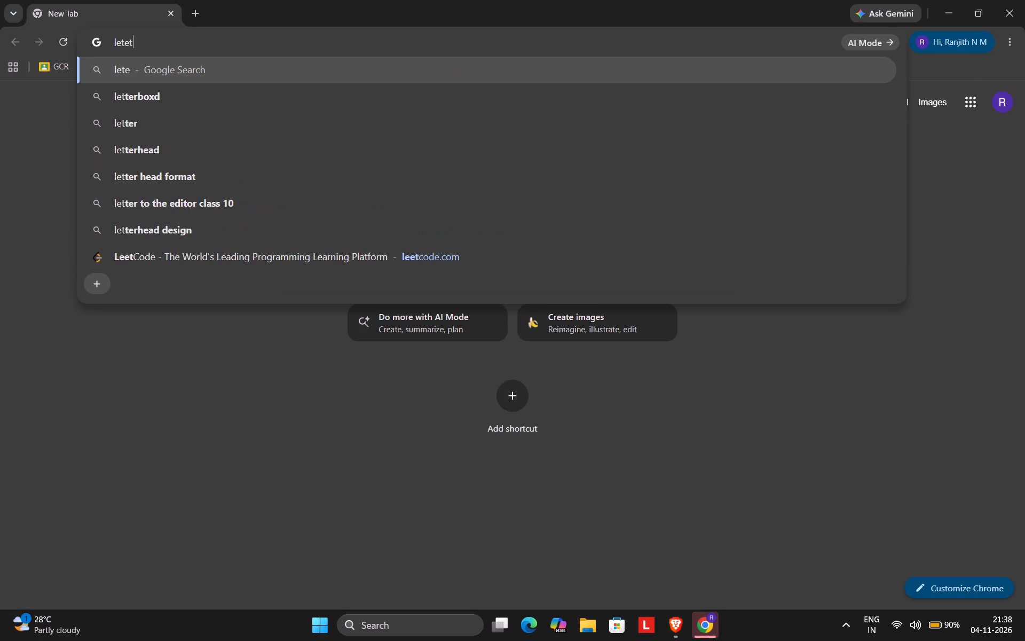
{"action": "key", "text": "BackSpace"}
{"action": "key", "text": "BackSpace"}
{"action": "key", "text": "BackSpace"}
{"action": "type", "text": "etcode"}
{"action": "key", "text": "Return"}
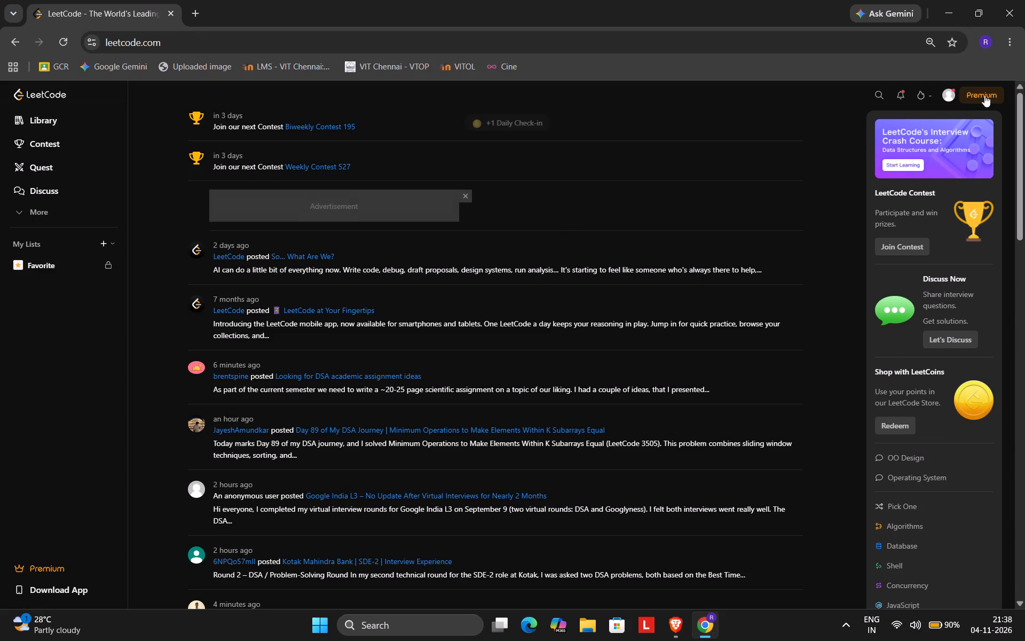
Open the account settings page of the signed-in LeetCode profile.
{"action": "left_click", "coordinate": [950, 97]}
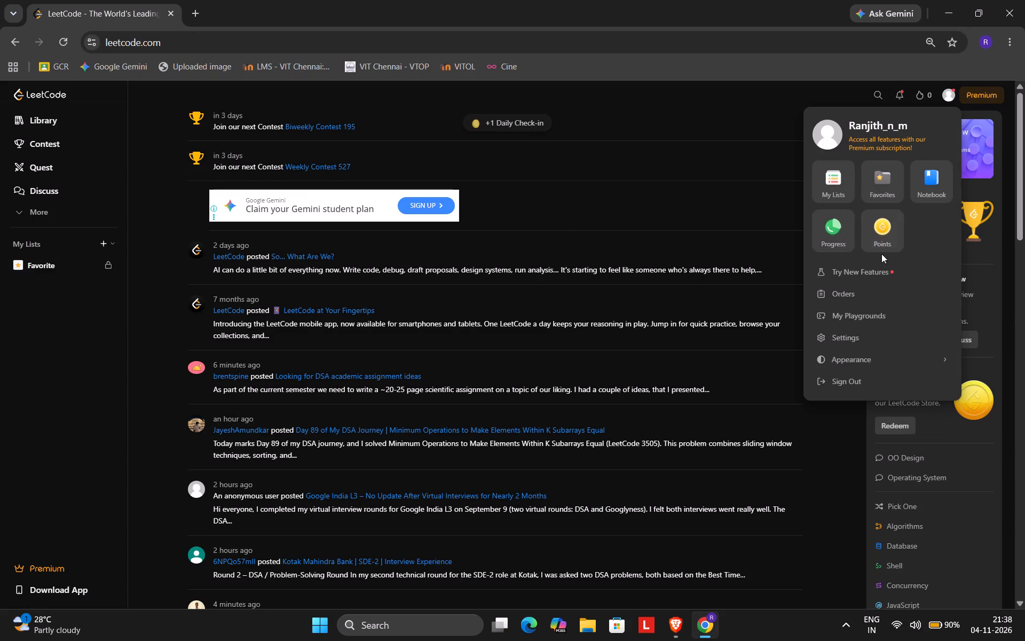
{"action": "left_click", "coordinate": [857, 343]}
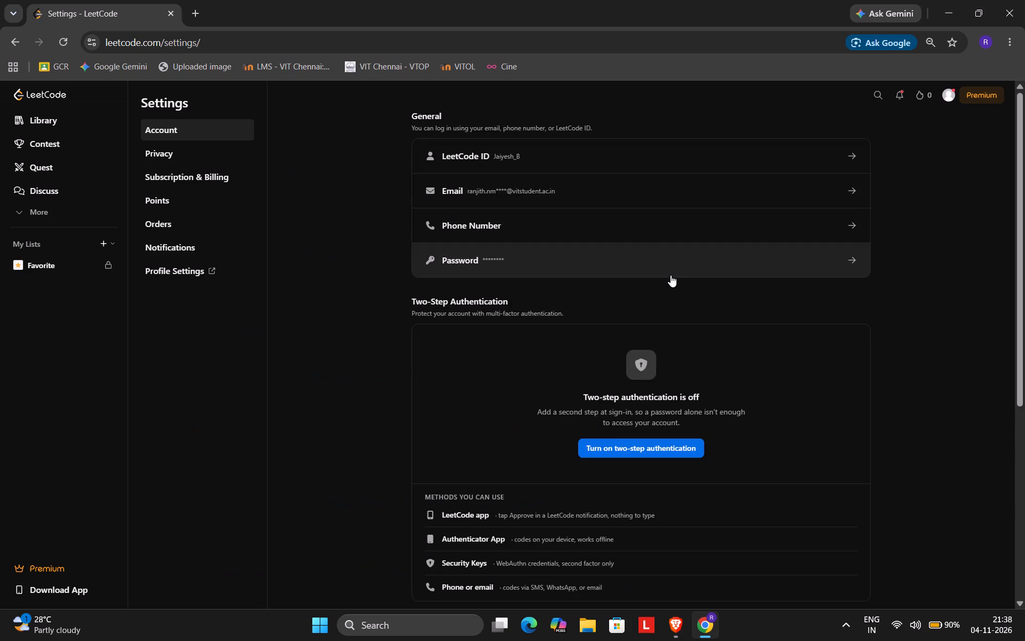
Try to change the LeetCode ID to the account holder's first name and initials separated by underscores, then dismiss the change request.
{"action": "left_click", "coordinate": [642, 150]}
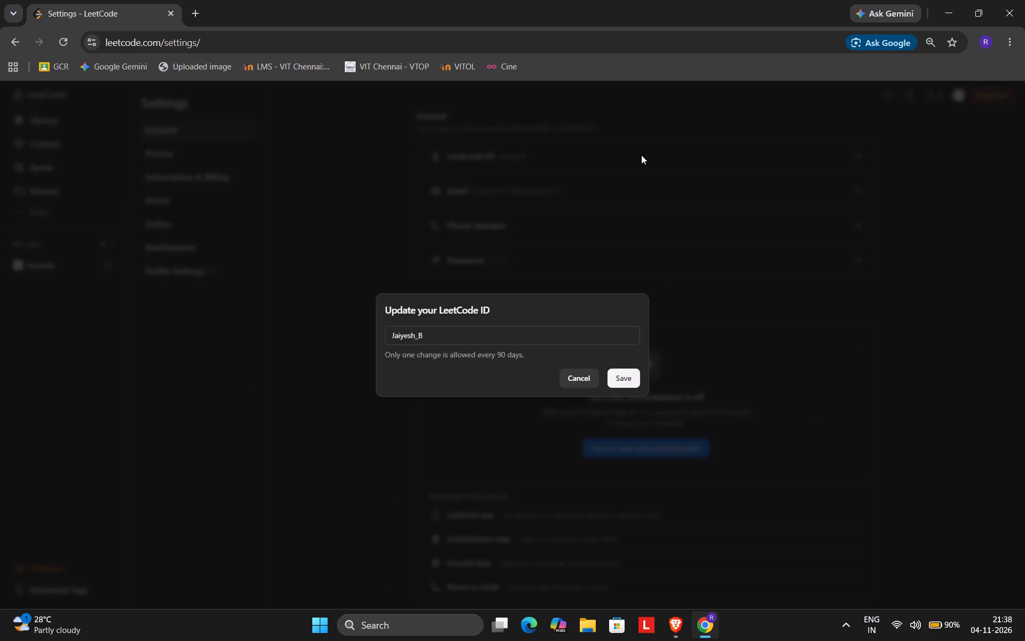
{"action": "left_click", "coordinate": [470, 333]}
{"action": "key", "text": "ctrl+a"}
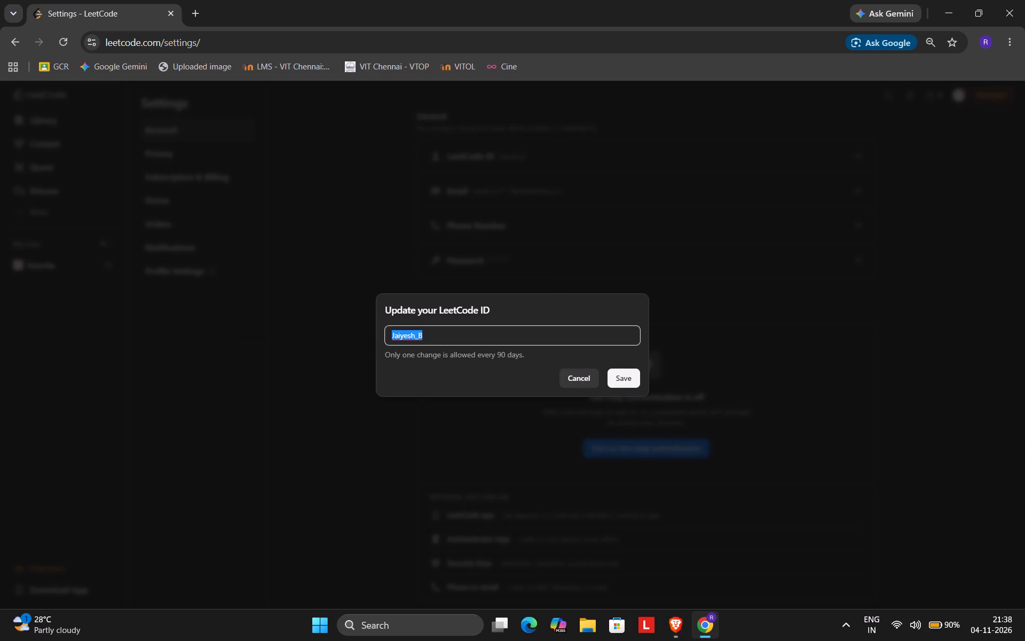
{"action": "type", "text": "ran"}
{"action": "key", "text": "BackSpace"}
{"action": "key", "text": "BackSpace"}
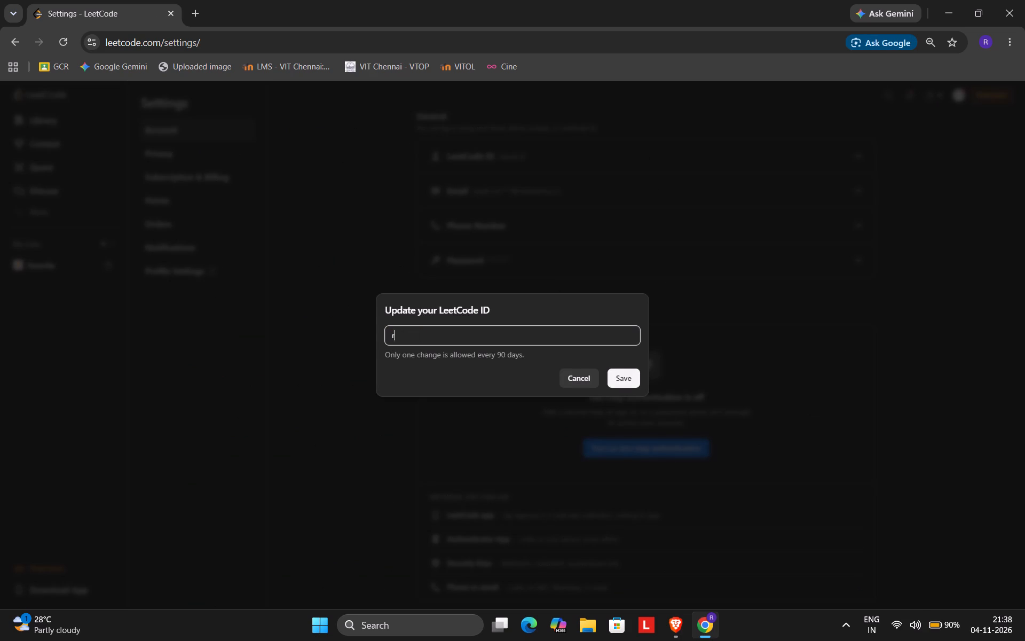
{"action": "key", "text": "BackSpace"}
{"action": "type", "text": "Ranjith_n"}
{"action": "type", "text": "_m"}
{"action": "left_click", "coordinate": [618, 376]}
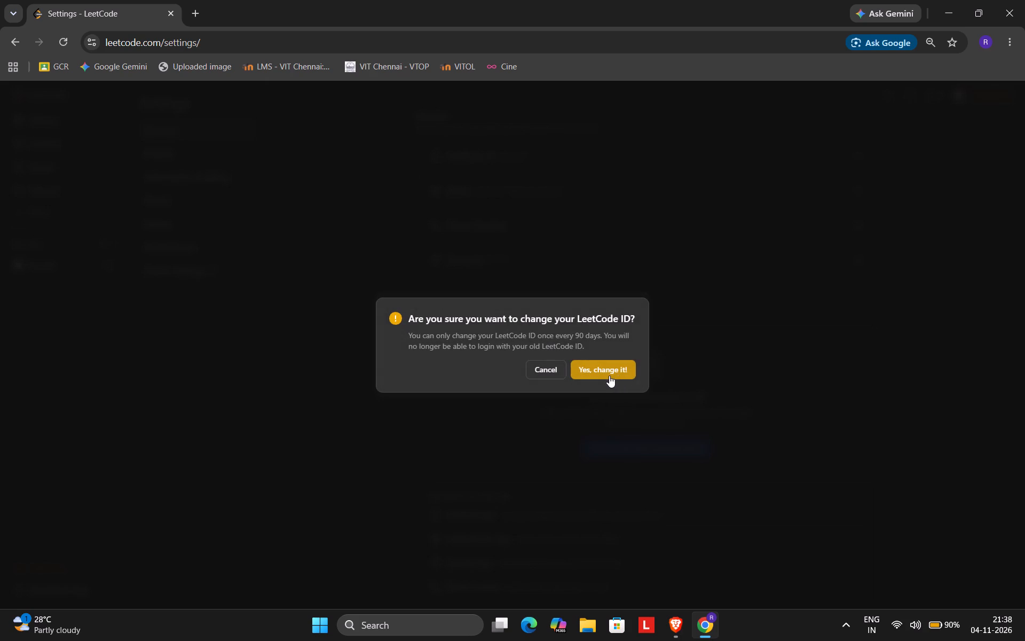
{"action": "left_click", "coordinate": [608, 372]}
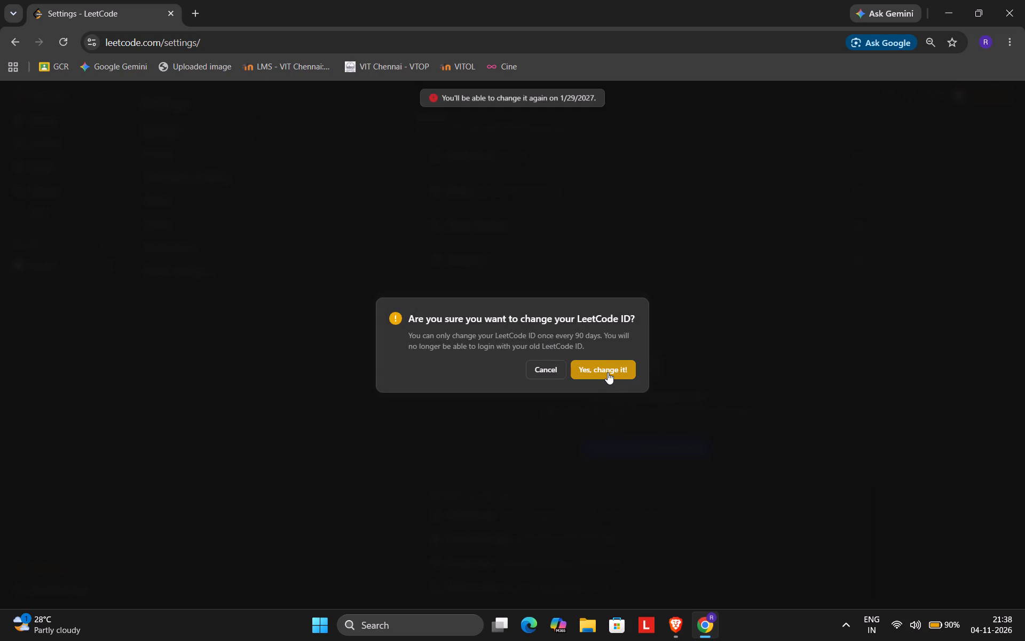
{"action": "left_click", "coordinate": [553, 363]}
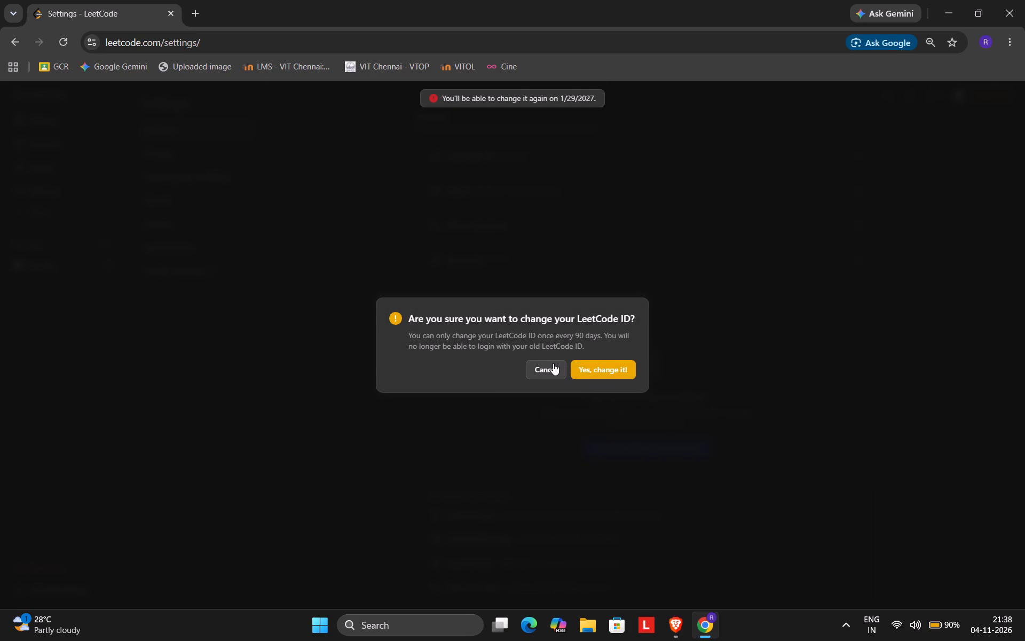
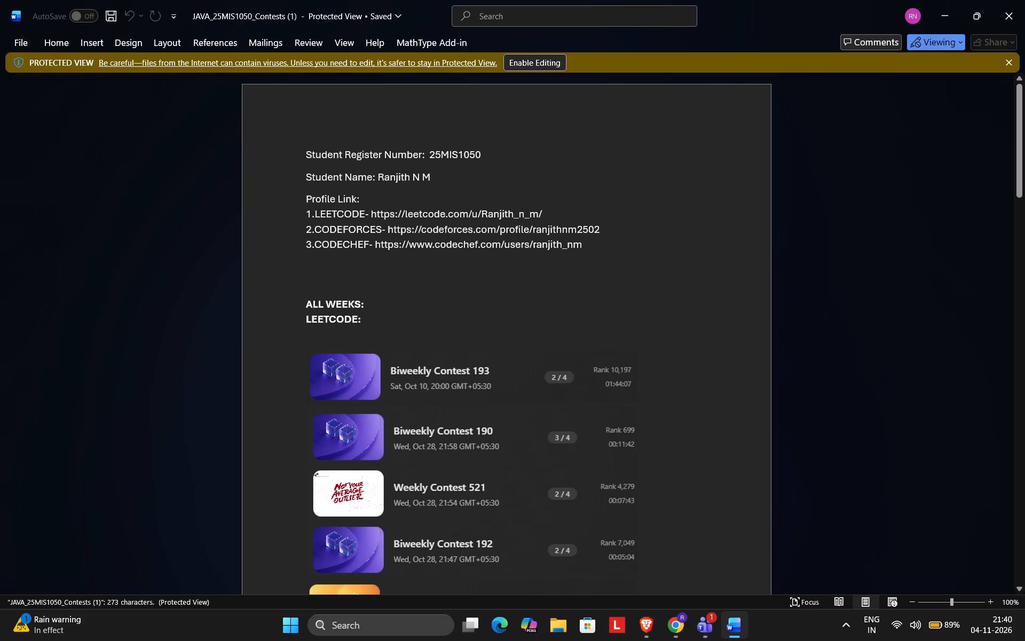
Enable editing in the protected Word document of contest results.
{"action": "left_click", "coordinate": [532, 67]}
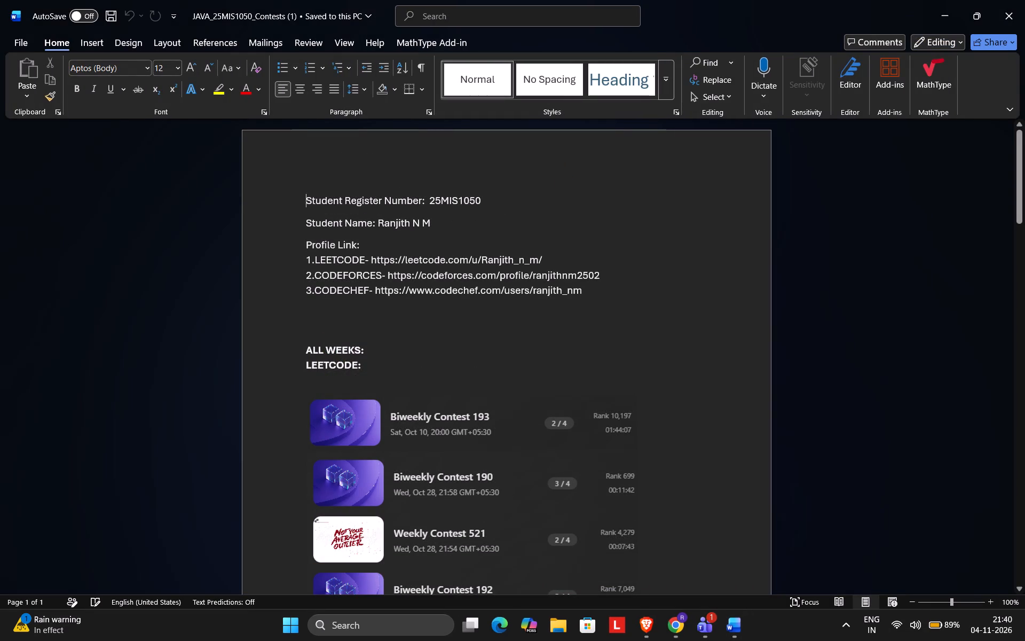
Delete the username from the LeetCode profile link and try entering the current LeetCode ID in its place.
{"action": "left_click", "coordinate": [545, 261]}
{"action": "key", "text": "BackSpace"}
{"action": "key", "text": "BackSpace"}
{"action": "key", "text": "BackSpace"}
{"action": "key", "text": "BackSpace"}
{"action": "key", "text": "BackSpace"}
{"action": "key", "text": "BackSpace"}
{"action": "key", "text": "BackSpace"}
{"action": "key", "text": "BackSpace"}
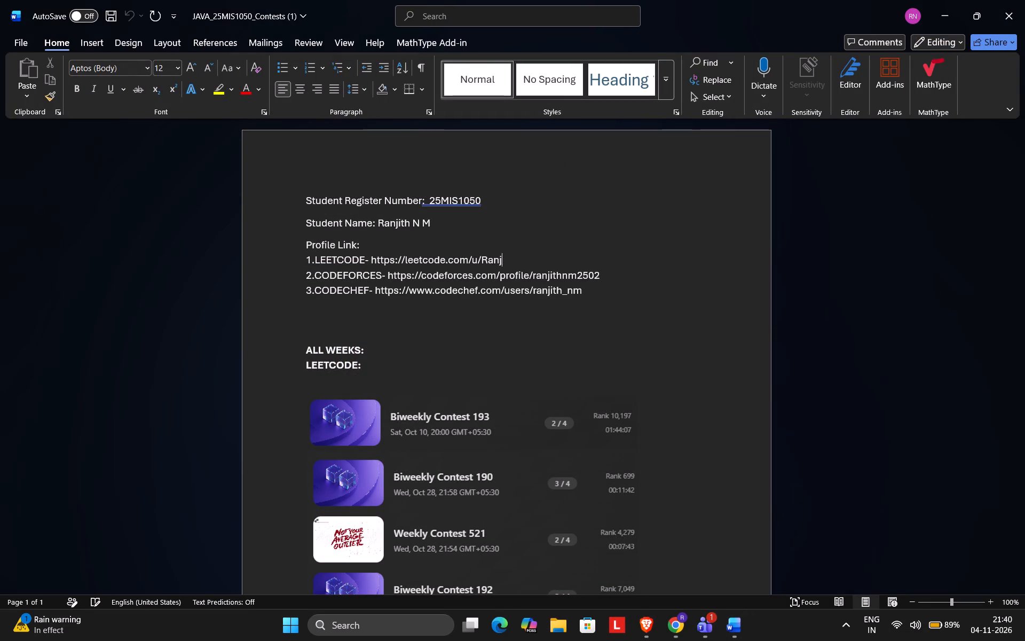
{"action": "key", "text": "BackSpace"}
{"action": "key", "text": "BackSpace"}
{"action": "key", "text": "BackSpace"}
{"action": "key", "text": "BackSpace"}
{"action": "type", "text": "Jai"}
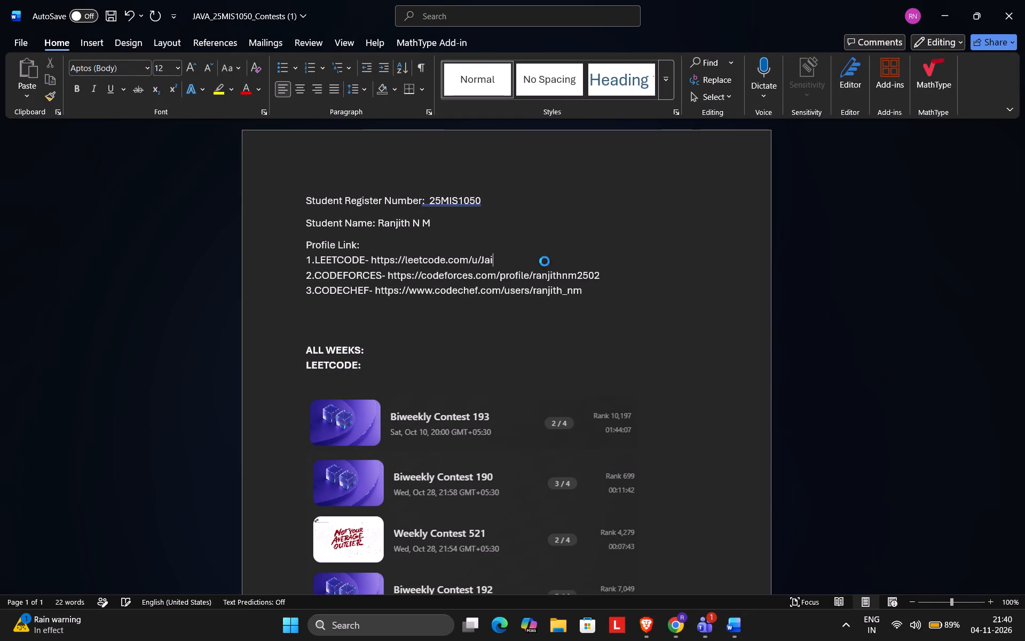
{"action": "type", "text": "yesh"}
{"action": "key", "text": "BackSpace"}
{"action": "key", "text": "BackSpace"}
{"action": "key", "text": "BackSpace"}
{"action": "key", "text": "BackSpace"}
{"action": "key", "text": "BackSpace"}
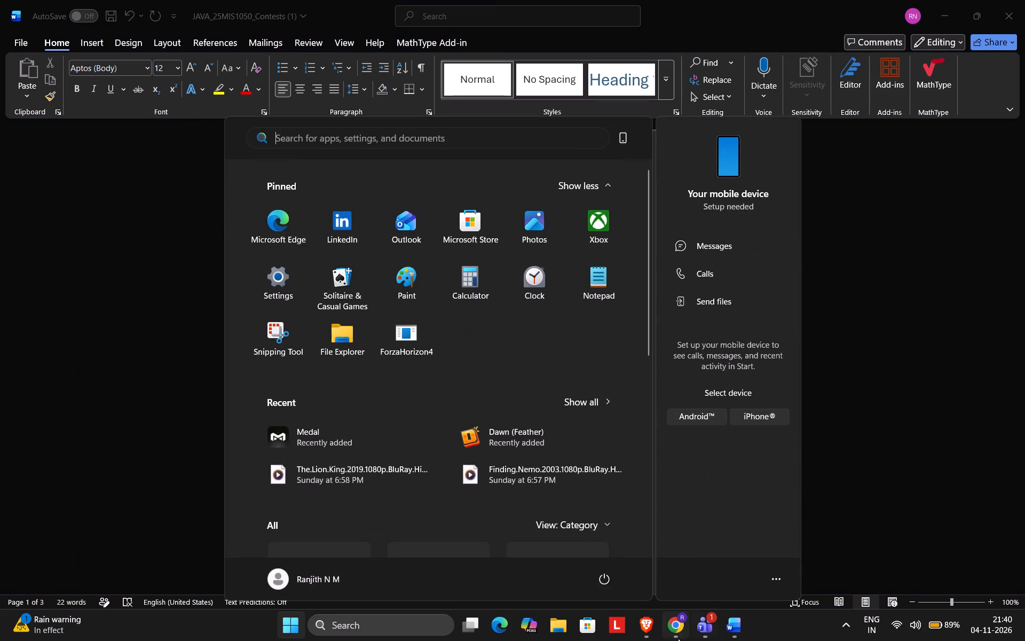
Switch to the LeetCode settings in Google Chrome, cancel the pending LeetCode ID change, and open the account menu.
{"action": "left_click", "coordinate": [667, 631]}
{"action": "left_click", "coordinate": [681, 580]}
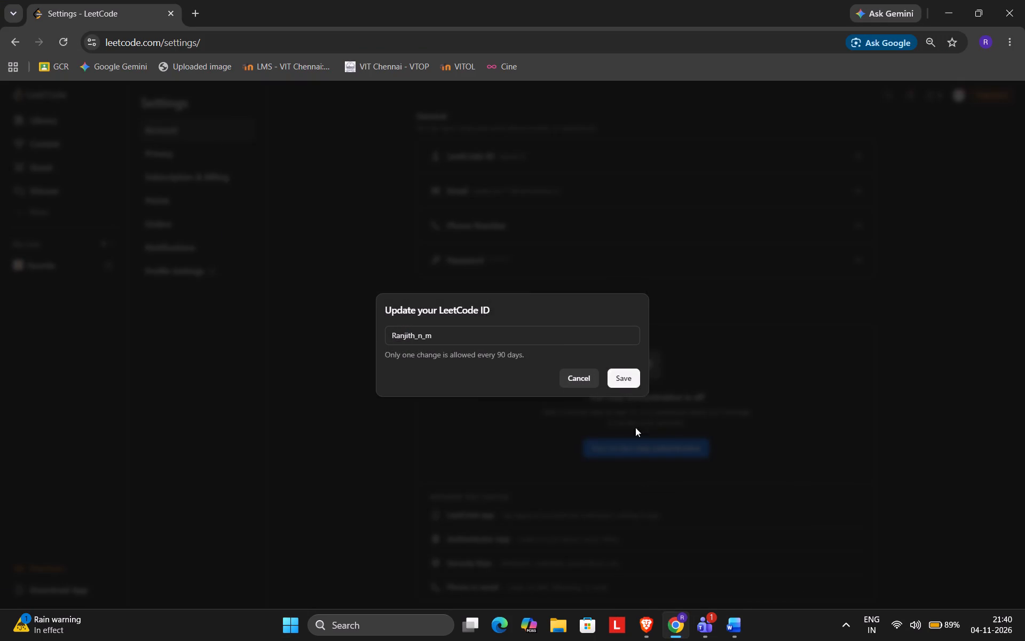
{"action": "left_click", "coordinate": [579, 378]}
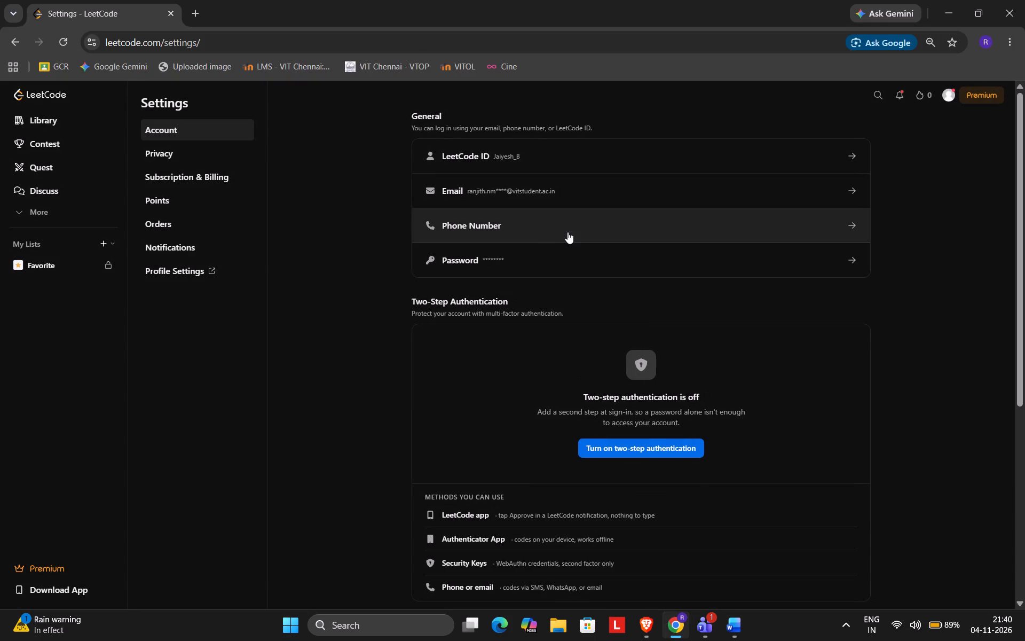
{"action": "left_click", "coordinate": [949, 96]}
{"action": "key", "text": "alt+Tab"}
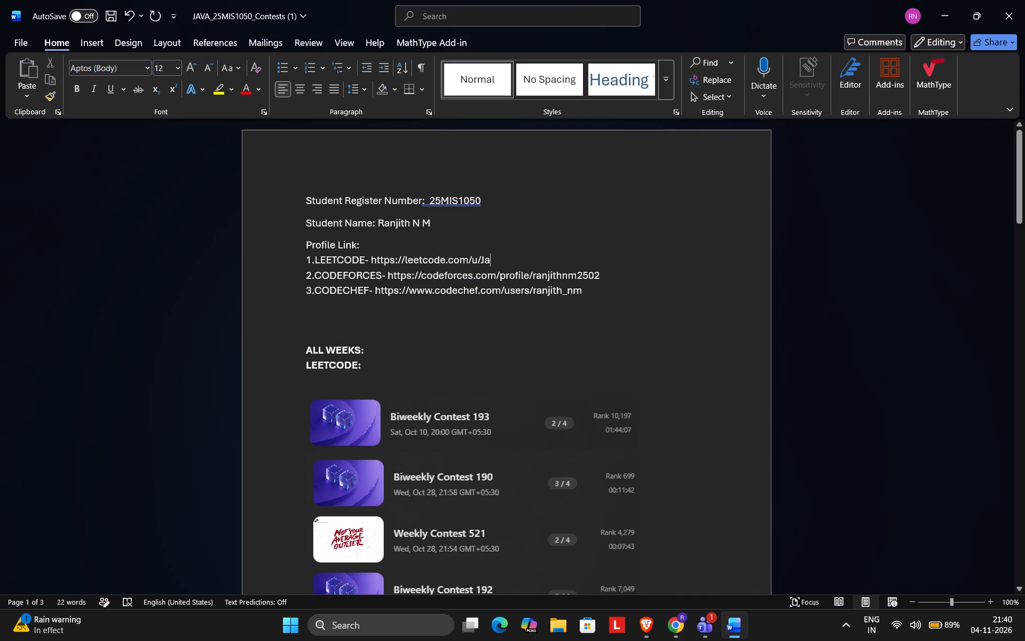
{"action": "key", "text": "alt+Tab"}
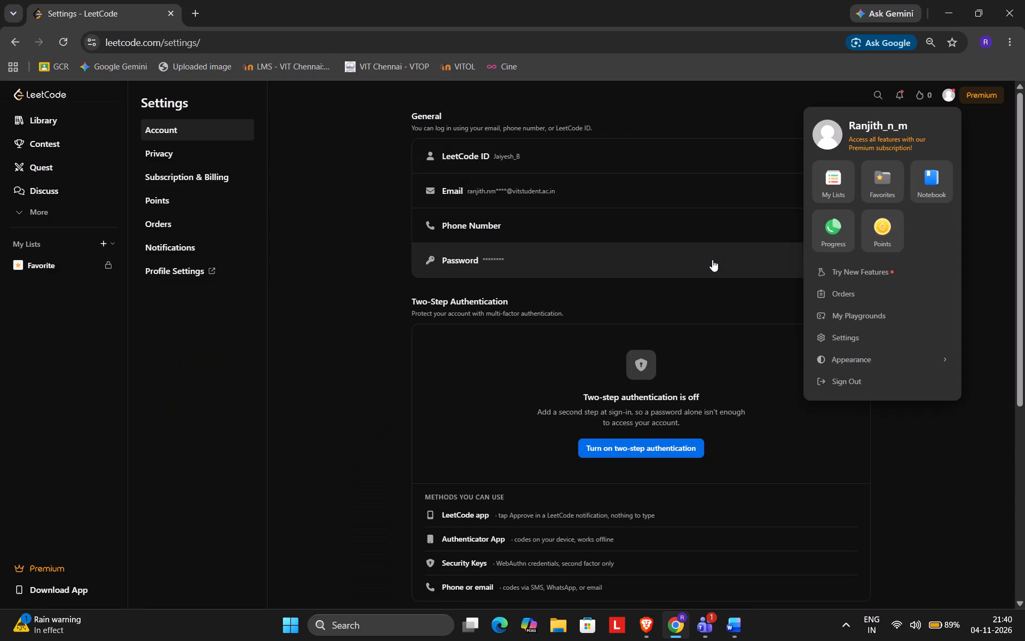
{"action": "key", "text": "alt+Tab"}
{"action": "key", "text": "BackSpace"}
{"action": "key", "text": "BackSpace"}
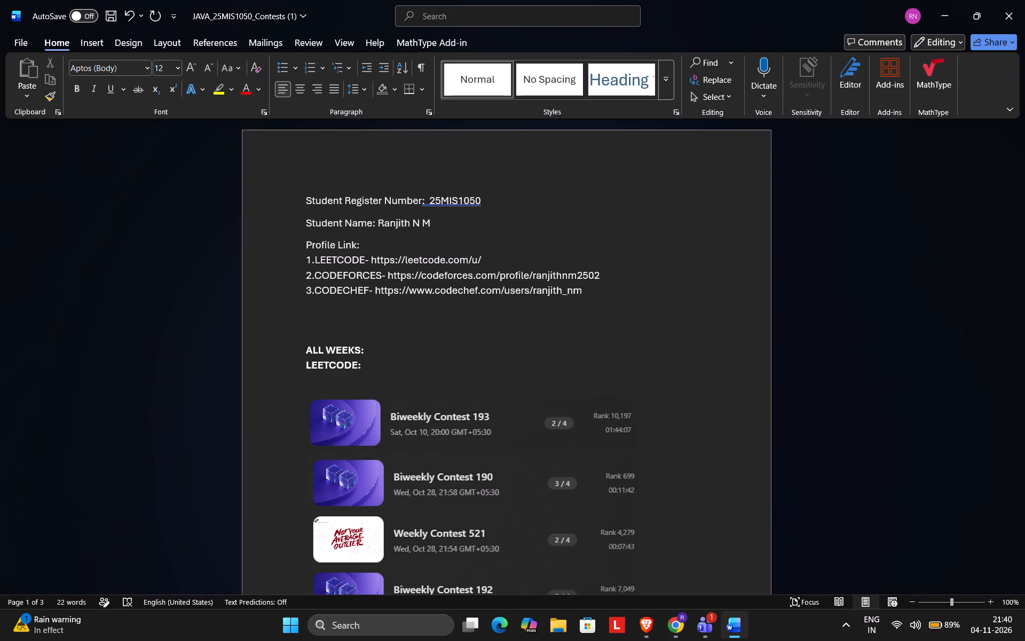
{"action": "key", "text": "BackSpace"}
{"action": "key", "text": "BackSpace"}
Return to LeetCode in Google Chrome and examine the account menu beside the LeetCode ID in the settings.
{"action": "key", "text": "alt+Tab"}
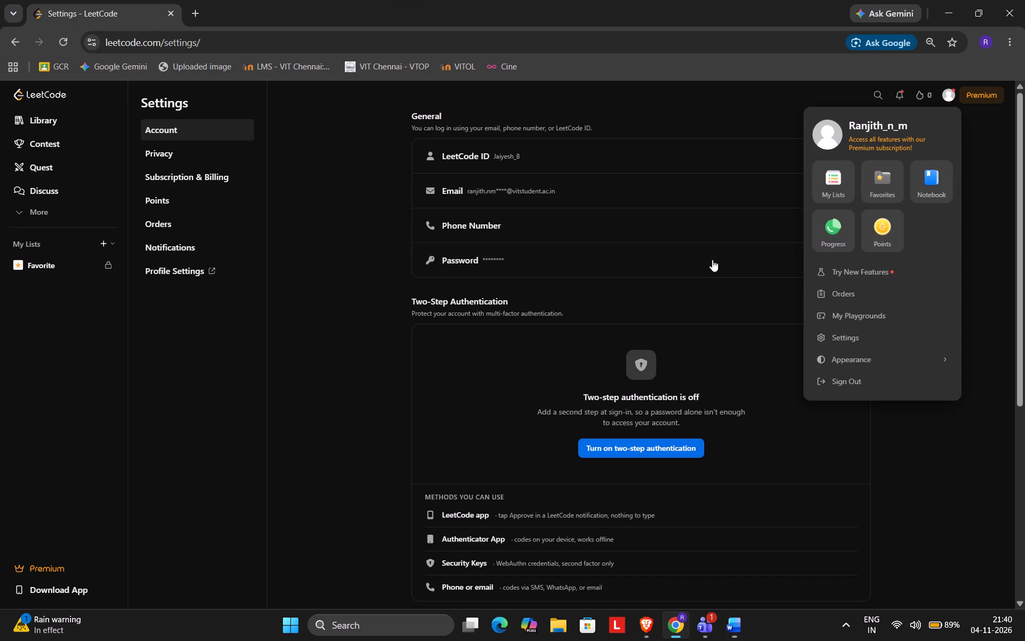
{"action": "key", "text": "alt+Tab"}
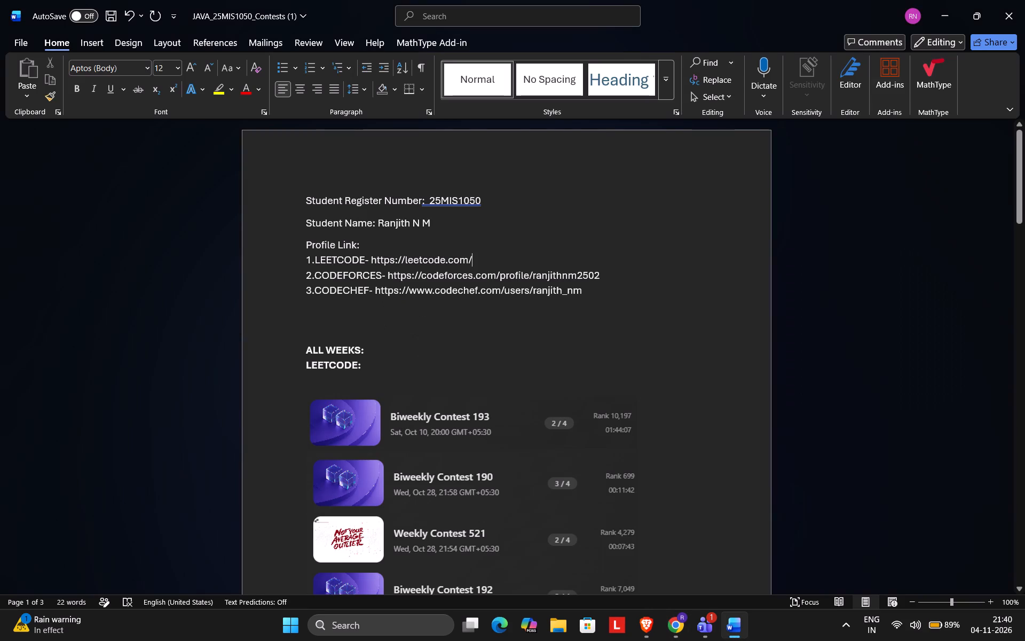
{"action": "key", "text": "alt+Tab"}
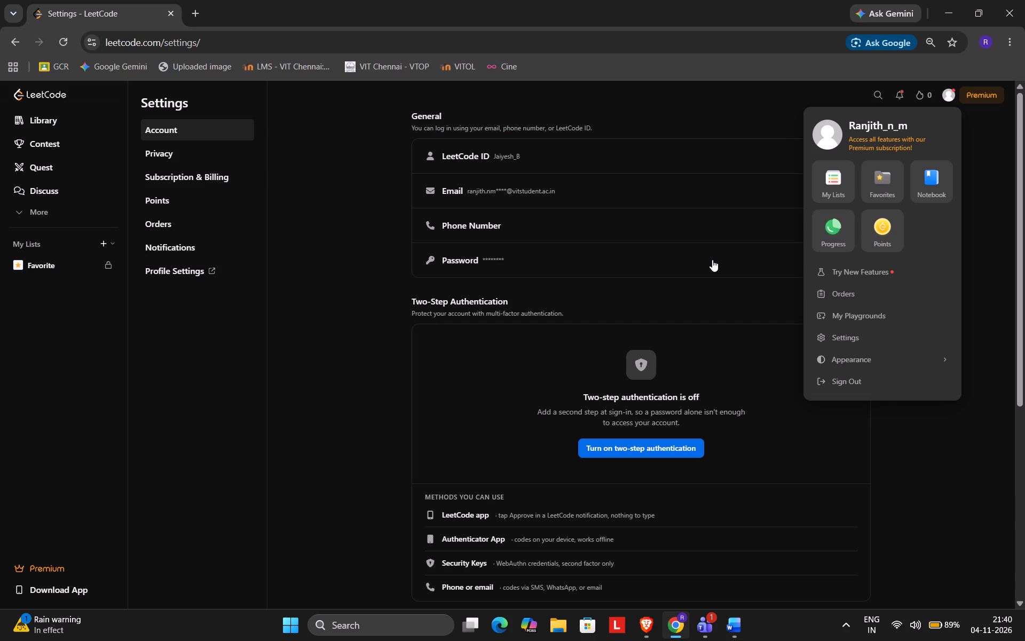
{"action": "left_click", "coordinate": [409, 283]}
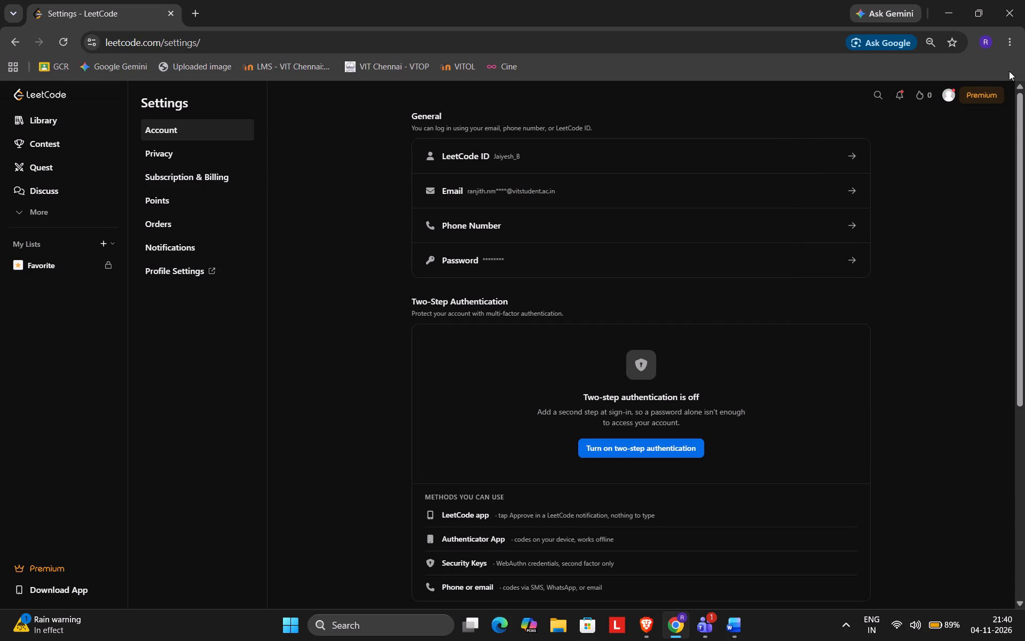
{"action": "left_click", "coordinate": [949, 96]}
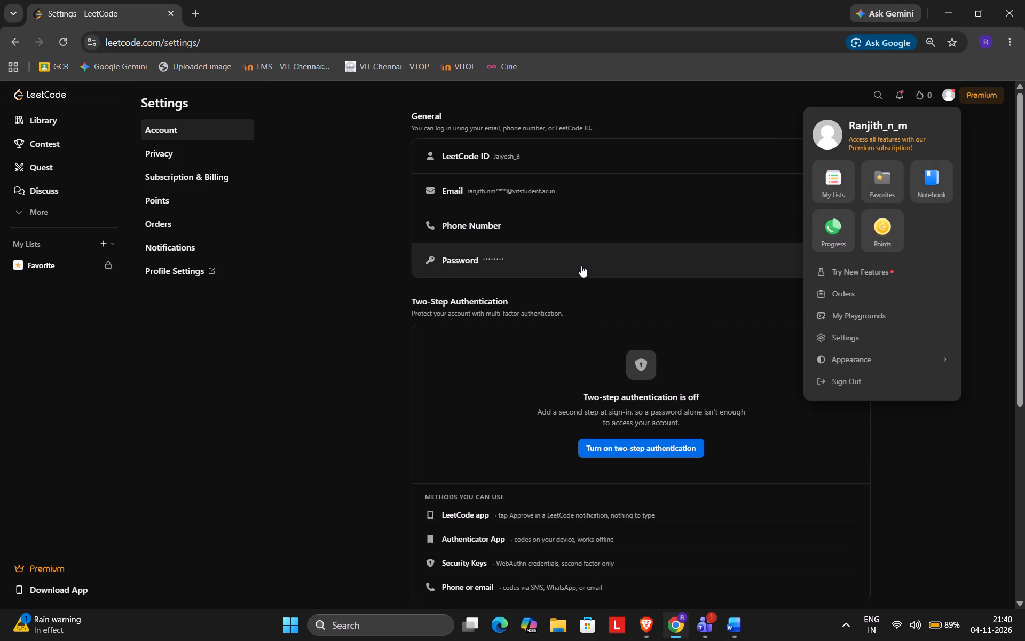
{"action": "left_click", "coordinate": [341, 107]}
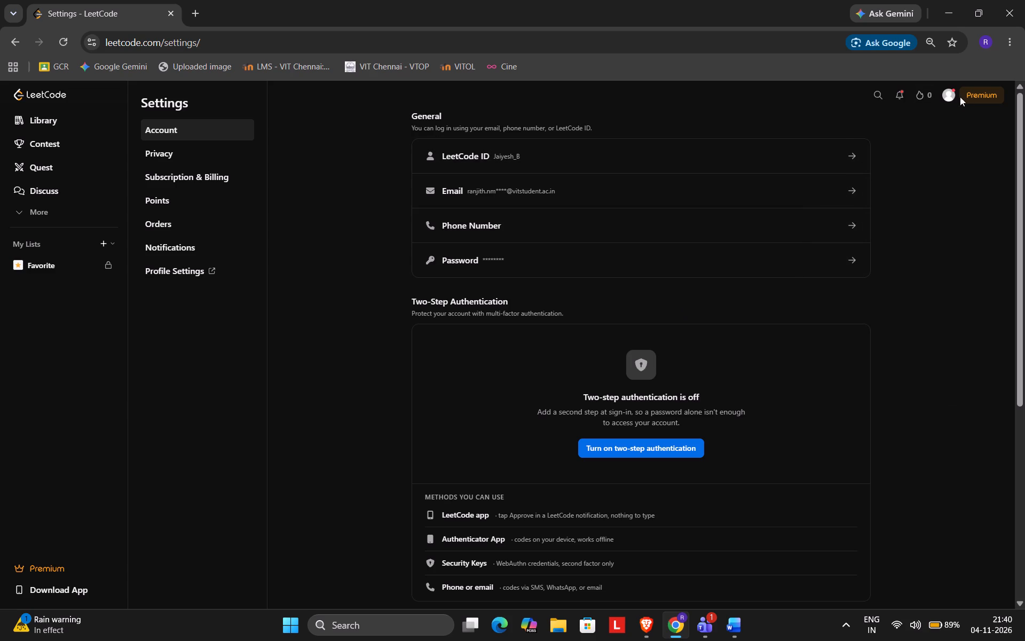
{"action": "left_click", "coordinate": [956, 96]}
{"action": "left_click", "coordinate": [951, 96]}
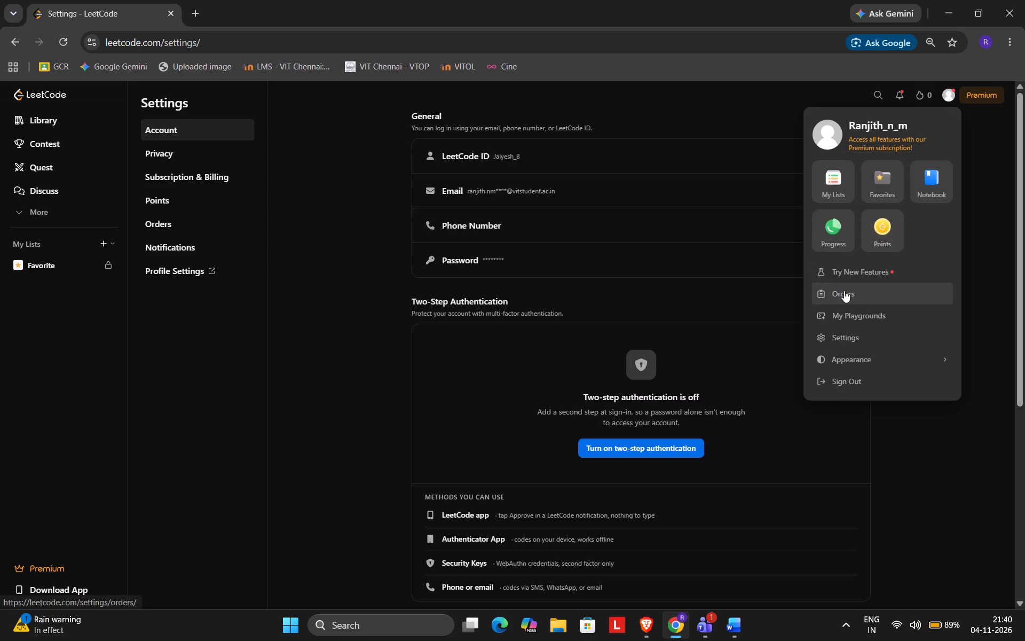
{"action": "left_click", "coordinate": [261, 208]}
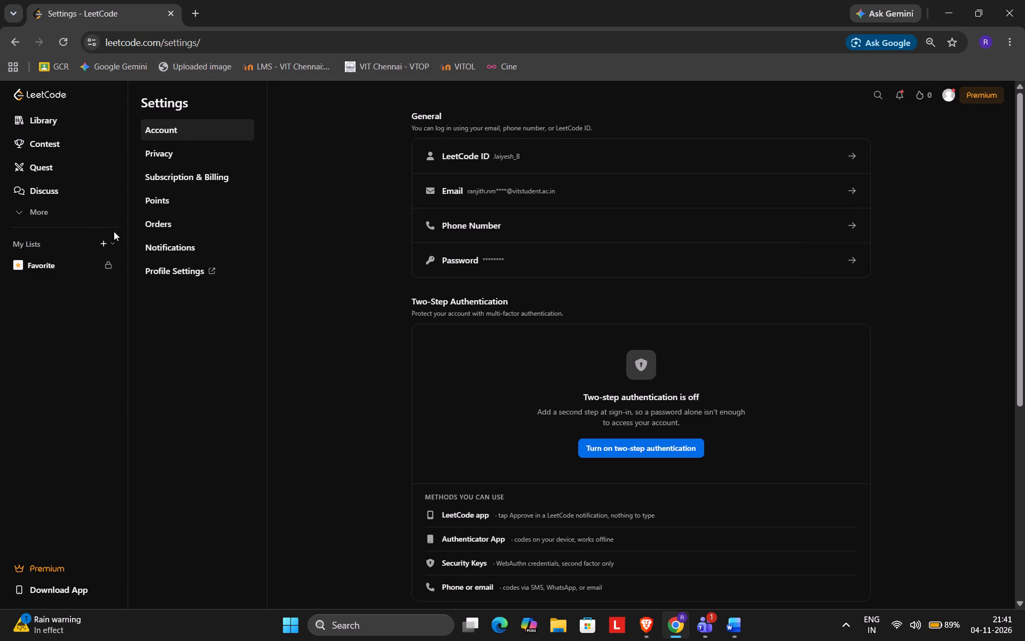
View the LeetCode profile settings, then return to the account settings through the account menu.
{"action": "left_click", "coordinate": [174, 279]}
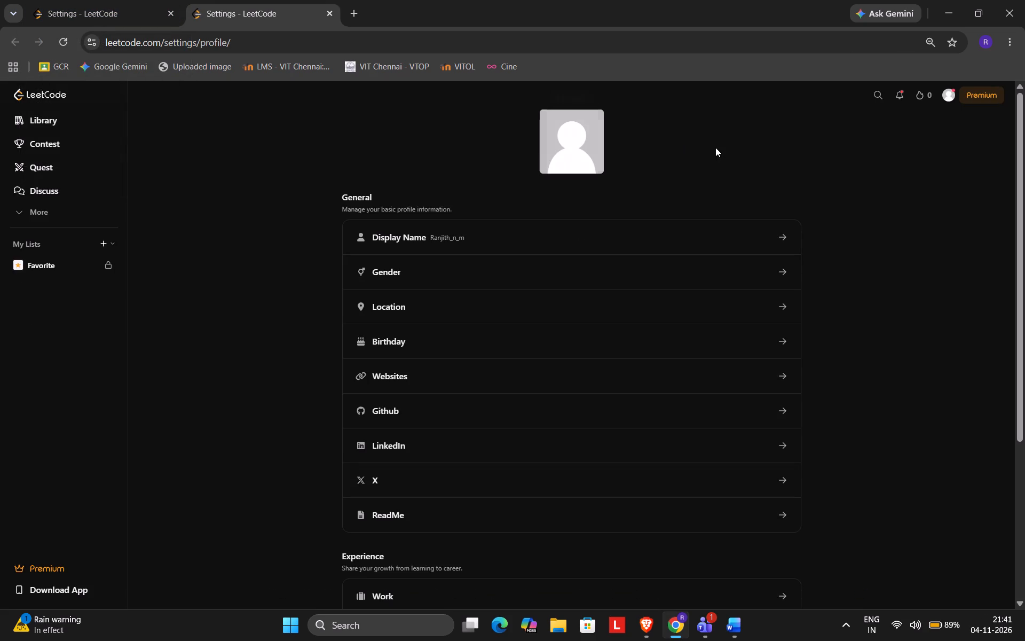
{"action": "left_click", "coordinate": [947, 103]}
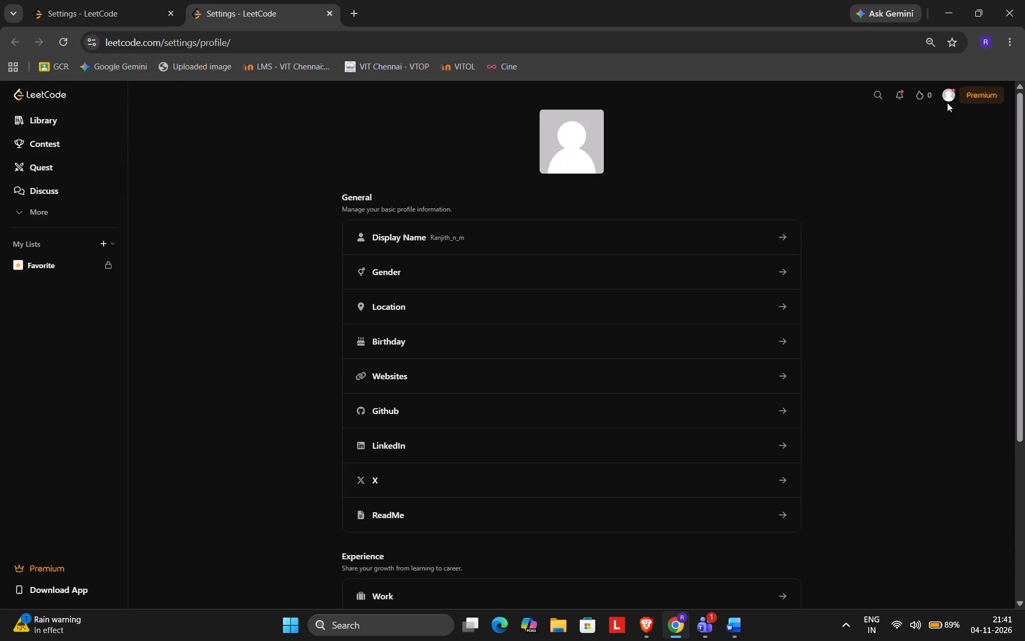
{"action": "left_click", "coordinate": [947, 102]}
{"action": "left_click", "coordinate": [949, 98]}
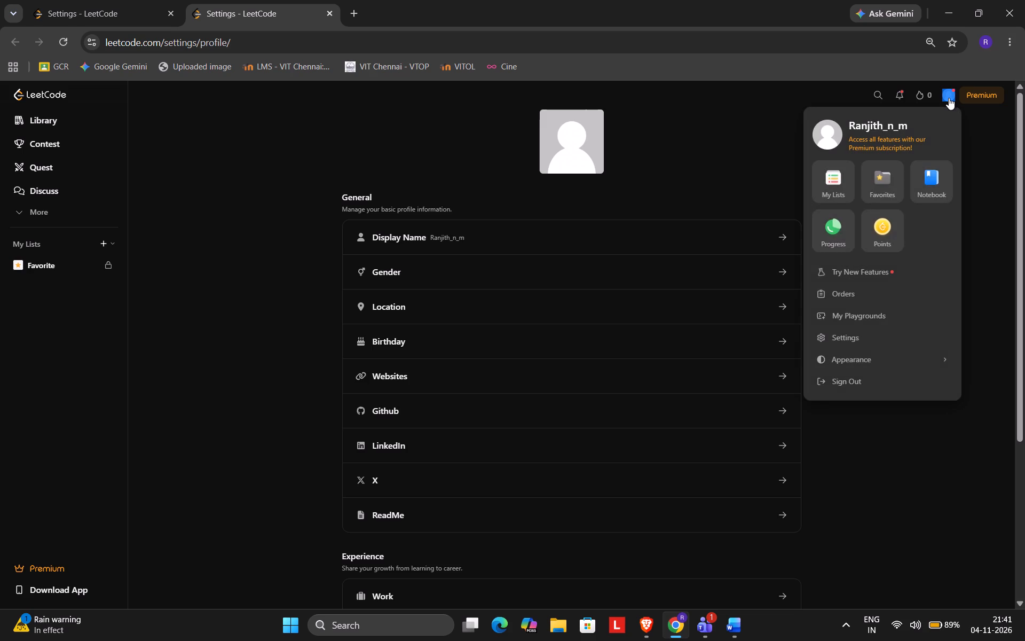
{"action": "left_click", "coordinate": [878, 334]}
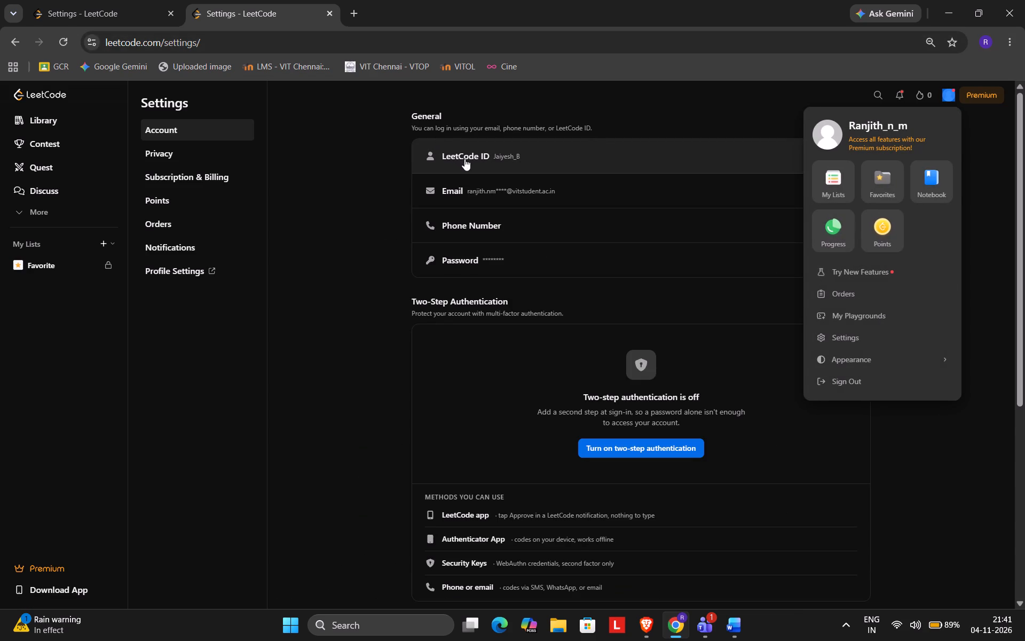
Leave the settings for the problem library and open the signed-in account's public LeetCode profile page.
{"action": "left_click", "coordinate": [83, 101]}
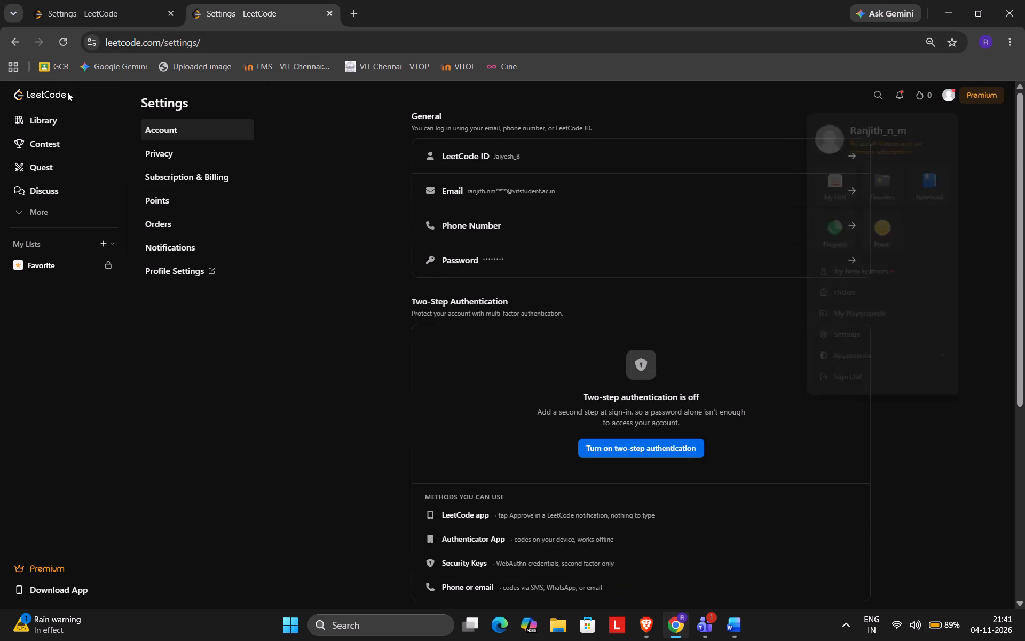
{"action": "left_click", "coordinate": [60, 88]}
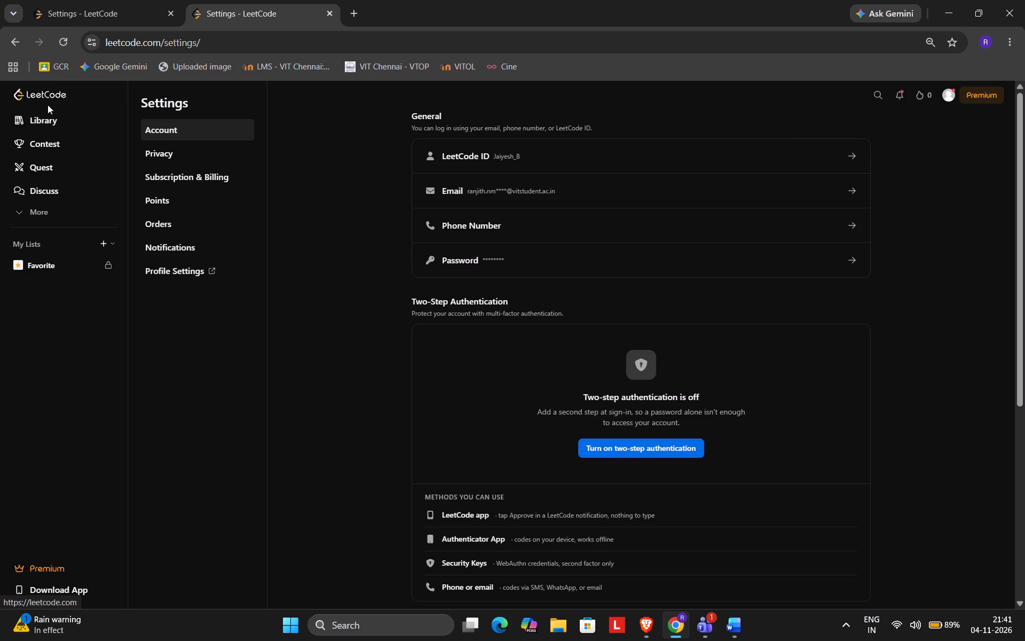
{"action": "left_click", "coordinate": [48, 105]}
{"action": "left_click", "coordinate": [36, 126]}
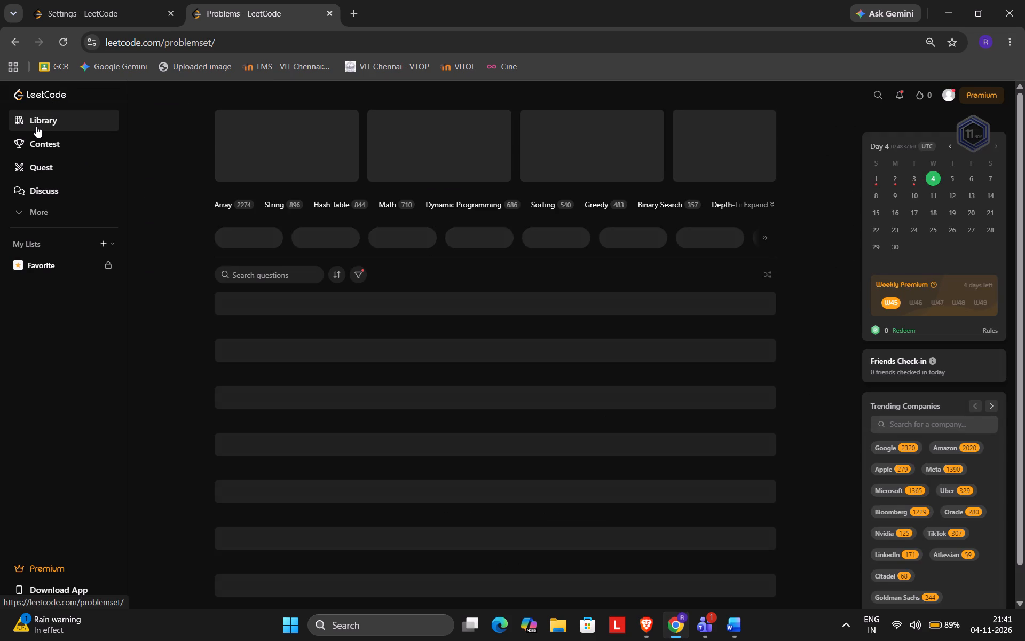
{"action": "left_click", "coordinate": [941, 100]}
{"action": "left_click", "coordinate": [876, 125]}
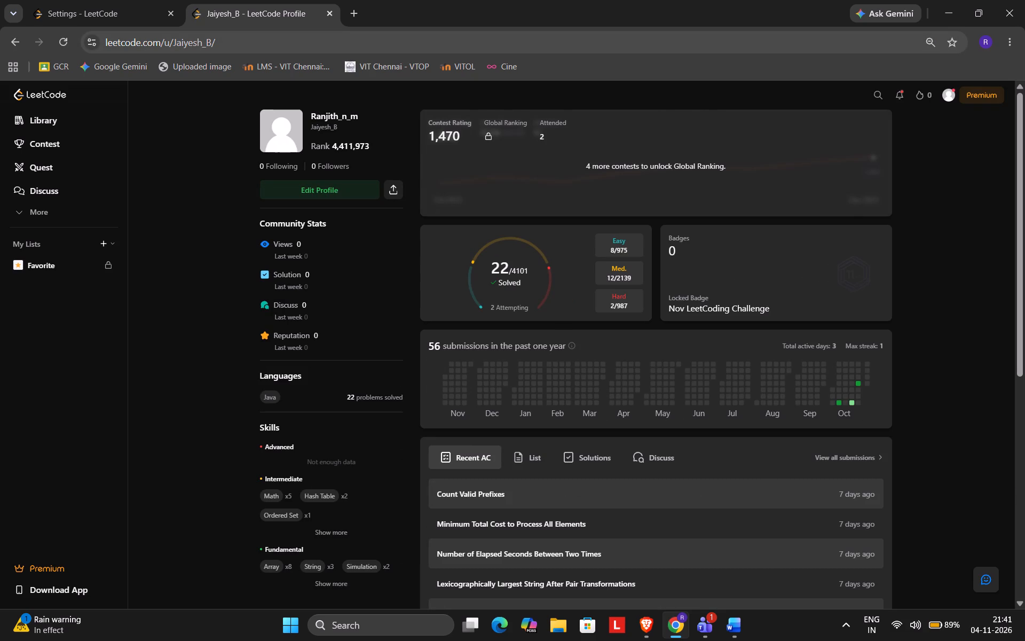
Copy the LeetCode profile page's address and paste it over the LeetCode link in the Word document.
{"action": "left_click", "coordinate": [385, 41]}
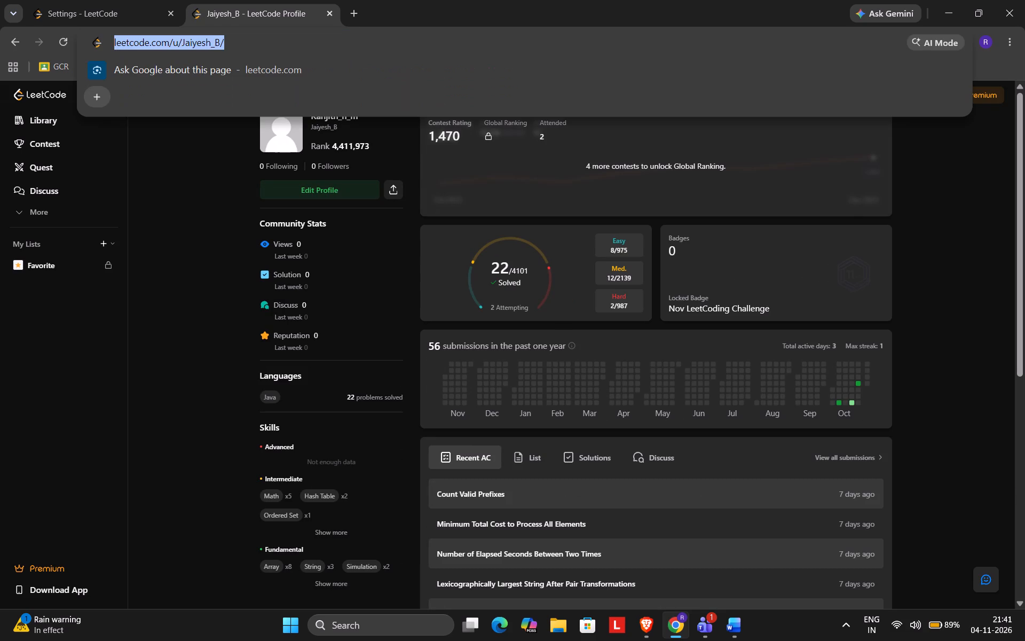
{"action": "key", "text": "ctrl+c"}
{"action": "key", "text": "alt+Tab"}
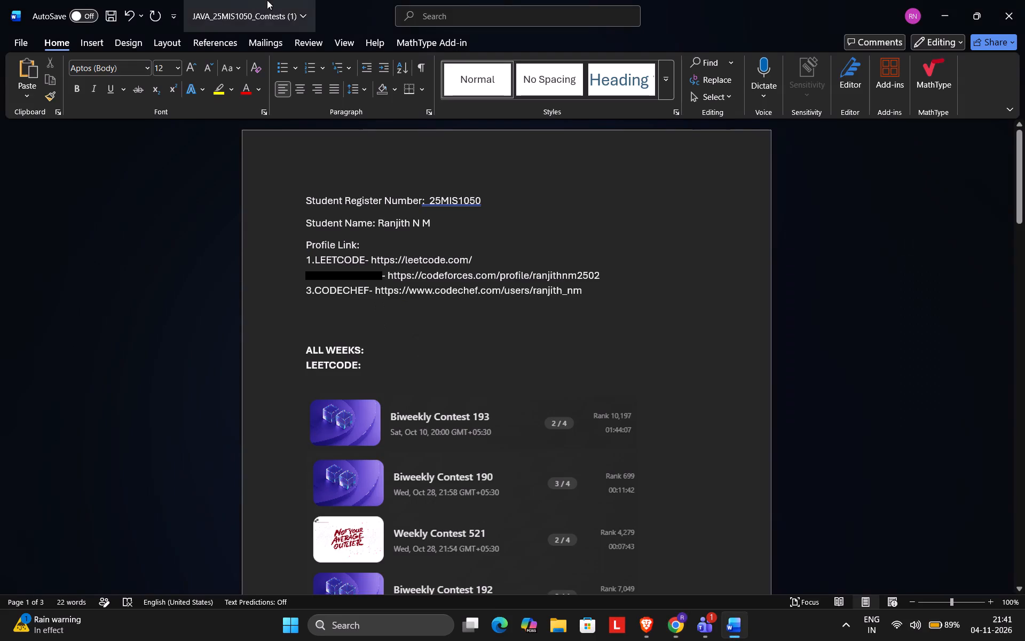
{"action": "double_click", "coordinate": [483, 262]}
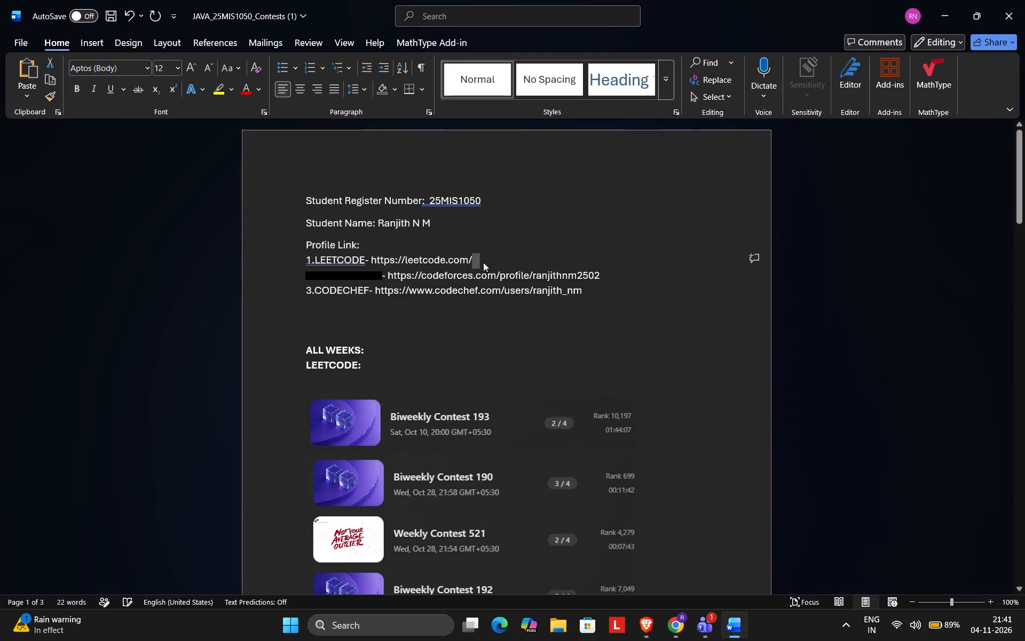
{"action": "key", "text": "ctrl+shift+Left"}
{"action": "key", "text": "ctrl+shift+Left"}
{"action": "key", "text": "ctrl+shift+Left"}
{"action": "key", "text": "ctrl+shift+Left"}
{"action": "key", "text": "ctrl+shift+Left"}
{"action": "key", "text": "ctrl+shift+Left"}
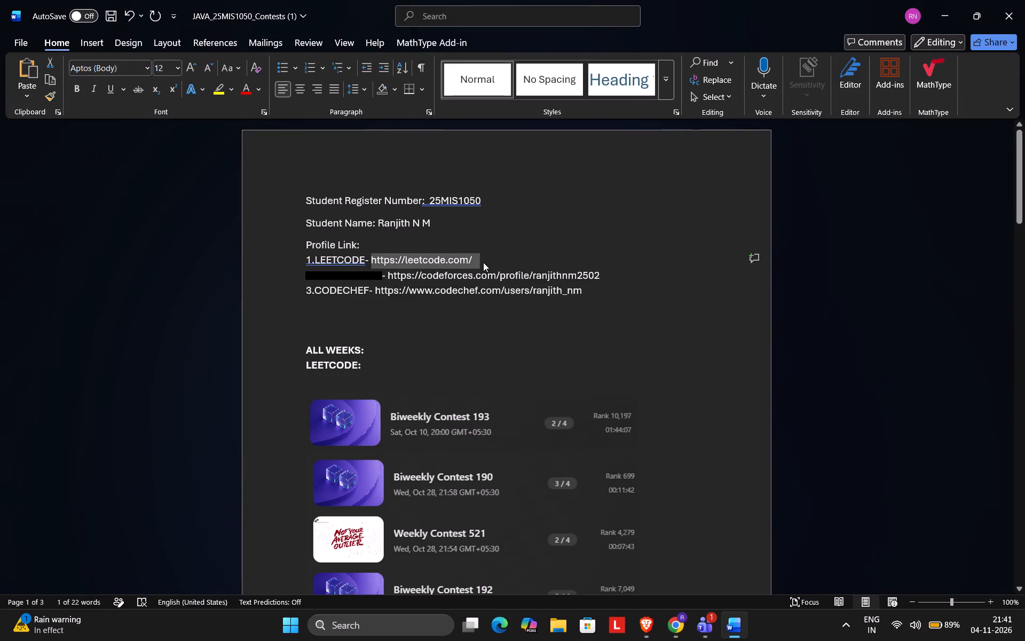
{"action": "key", "text": "ctrl+v"}
{"action": "key", "text": "ctrl+v"}
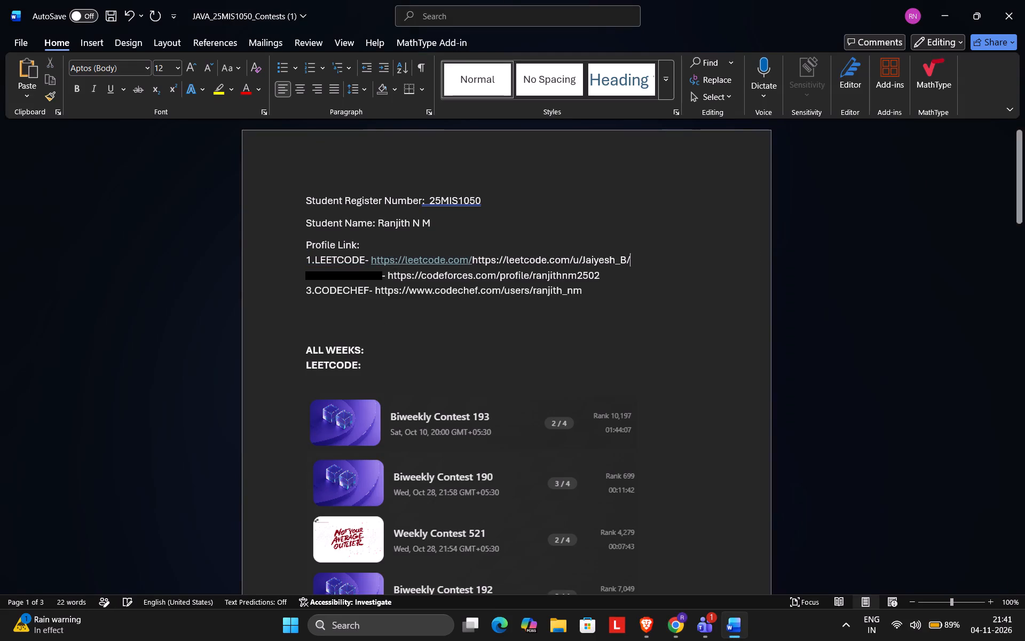
{"action": "key", "text": "Left"}
{"action": "key", "text": "Left"}
{"action": "key", "text": "Left"}
{"action": "key", "text": "Left"}
{"action": "key", "text": "Left"}
{"action": "key", "text": "Left"}
{"action": "key", "text": "Left"}
{"action": "key", "text": "Left"}
{"action": "key", "text": "Left"}
{"action": "key", "text": "Left"}
{"action": "key", "text": "Left"}
{"action": "key", "text": "Left"}
{"action": "key", "text": "Left"}
{"action": "key", "text": "Left"}
{"action": "key", "text": "Left"}
{"action": "key", "text": "Left"}
{"action": "key", "text": "Left"}
{"action": "key", "text": "Left"}
{"action": "key", "text": "Left"}
{"action": "key", "text": "Left"}
{"action": "key", "text": "Left"}
{"action": "key", "text": "Left"}
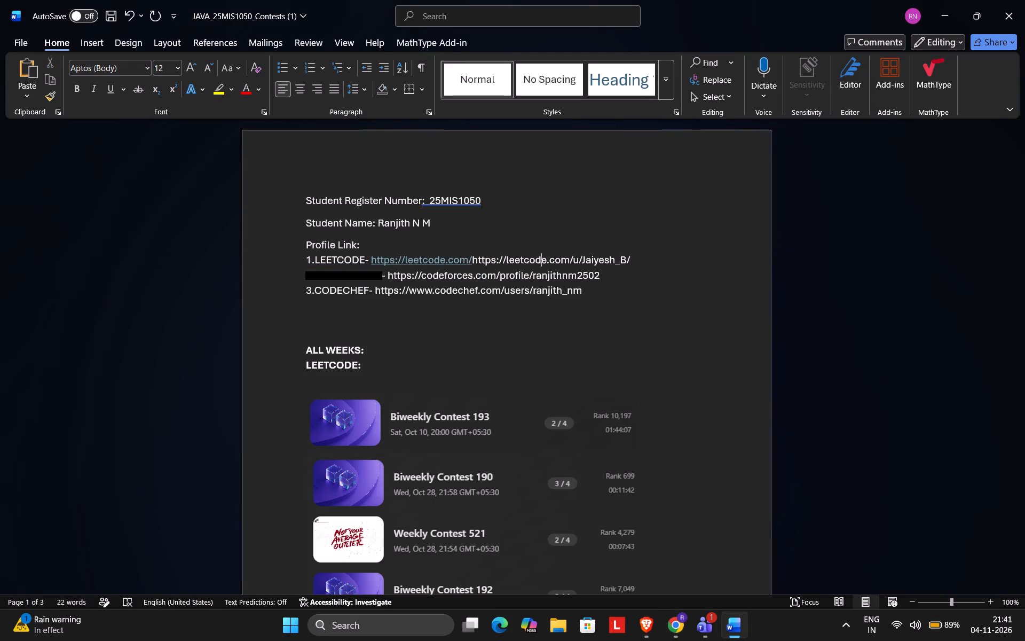
{"action": "key", "text": "Left"}
{"action": "key", "text": "ctrl+shift+Left"}
{"action": "key", "text": "ctrl+shift+Left"}
{"action": "key", "text": "ctrl+shift+Left"}
{"action": "key", "text": "ctrl+shift+Left"}
{"action": "key", "text": "ctrl+shift+Left"}
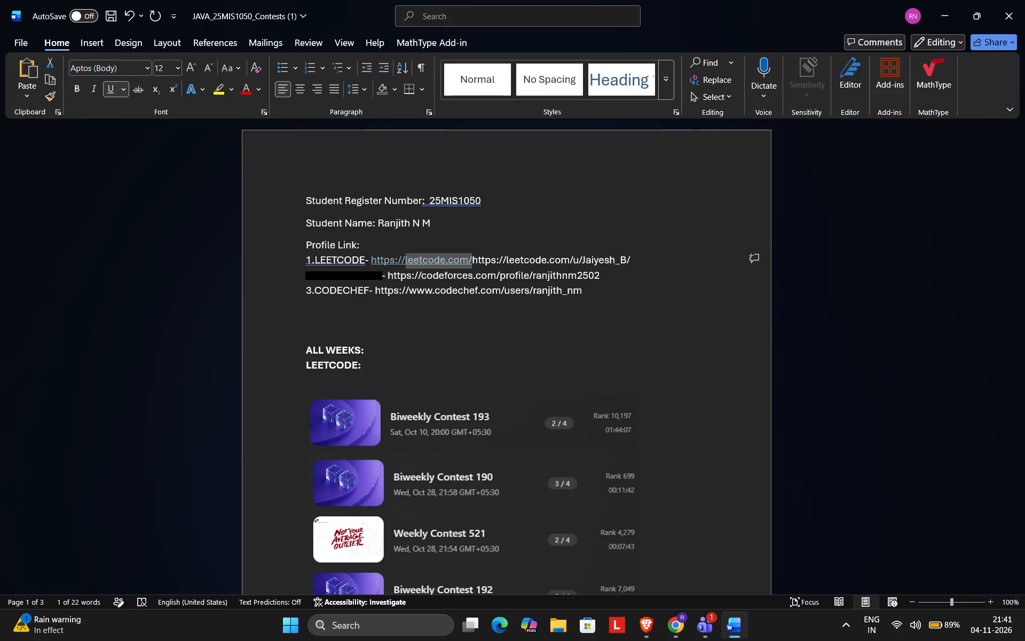
{"action": "key", "text": "ctrl+shift+Left"}
{"action": "key", "text": "shift+BackSpace"}
Insert an empty line directly below the LeetCode profile link, without any indent.
{"action": "key", "text": "Right"}
{"action": "key", "text": "Right"}
{"action": "key", "text": "Right"}
{"action": "key", "text": "Right"}
{"action": "key", "text": "Right"}
{"action": "key", "text": "Right"}
{"action": "key", "text": "Right"}
{"action": "key", "text": "Right"}
{"action": "key", "text": "Right"}
{"action": "key", "text": "Right"}
{"action": "key", "text": "Right"}
{"action": "key", "text": "Right"}
{"action": "key", "text": "Right"}
{"action": "key", "text": "Right"}
{"action": "key", "text": "Right"}
{"action": "key", "text": "Right"}
{"action": "key", "text": "Right"}
{"action": "key", "text": "Right"}
{"action": "key", "text": "Right"}
{"action": "key", "text": "Right"}
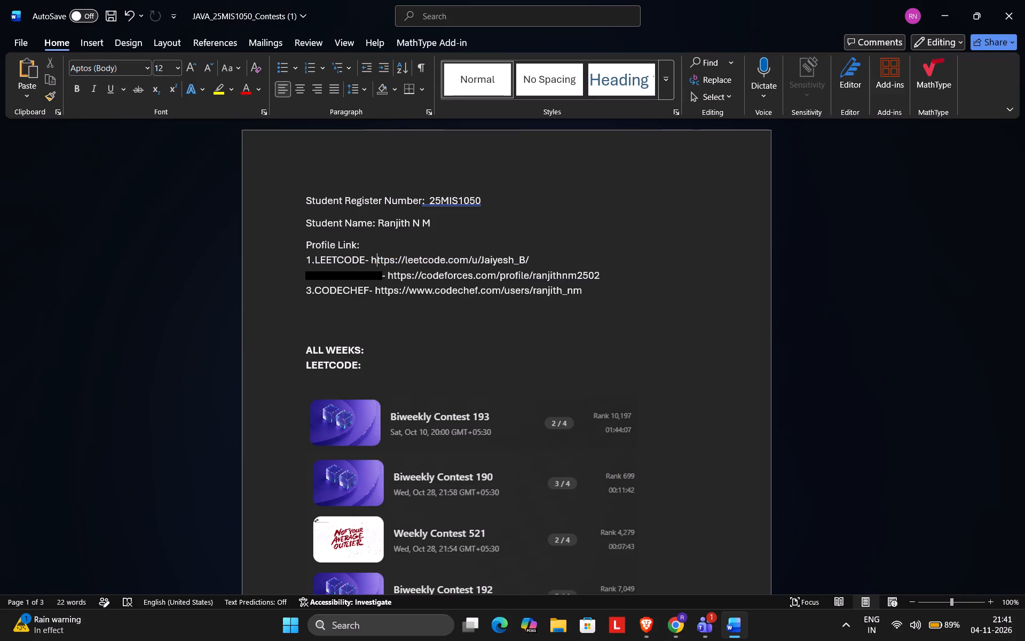
{"action": "key", "text": "Right"}
{"action": "key", "text": "Right"}
{"action": "key", "text": "Right"}
{"action": "key", "text": "Right"}
{"action": "key", "text": "Right"}
{"action": "key", "text": "shift+Return"}
{"action": "key", "text": "Tab"}
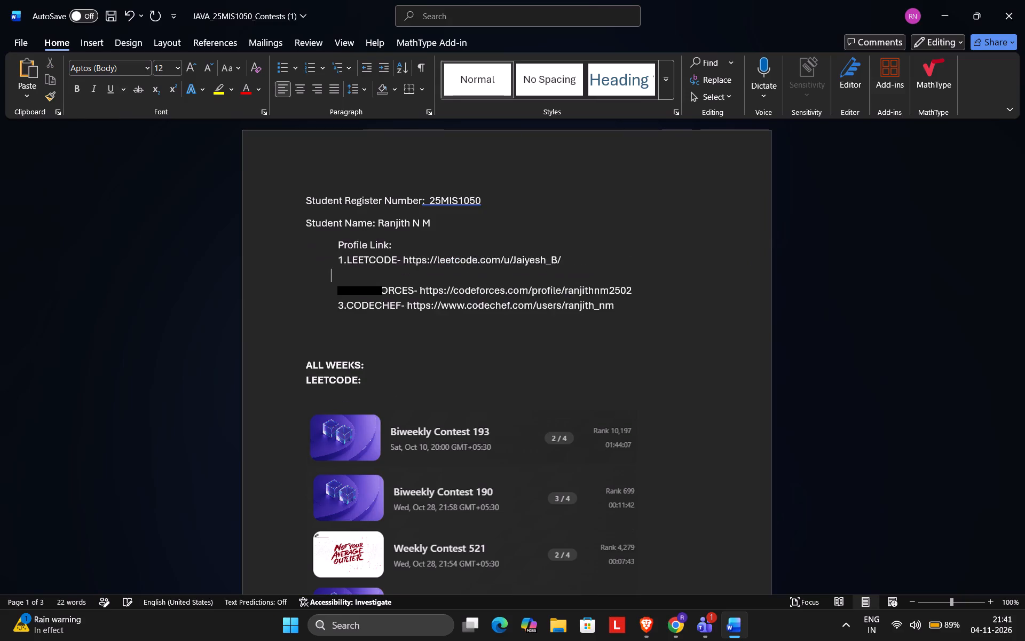
{"action": "key", "text": "BackSpace"}
{"action": "key", "text": "Right"}
{"action": "key", "text": "Up"}
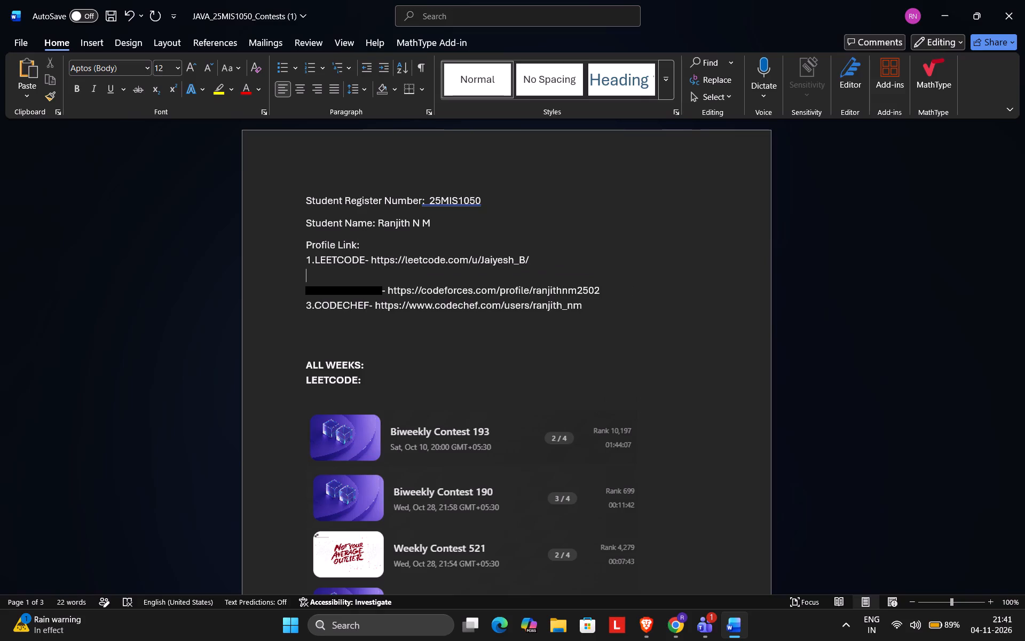
{"action": "key", "text": "Right"}
{"action": "key", "text": "Up"}
On the line below the LeetCode link, write "Mam, I thought you already entered the marks for me and".
{"action": "type", "text": "Mam i"}
{"action": "key", "text": "BackSpace"}
{"action": "key", "text": "BackSpace"}
{"action": "key", "text": "comma"}
{"action": "key", "text": "space"}
{"action": "key", "text": "BackSpace"}
{"action": "key", "text": "space"}
{"action": "type", "text": "i thought you"}
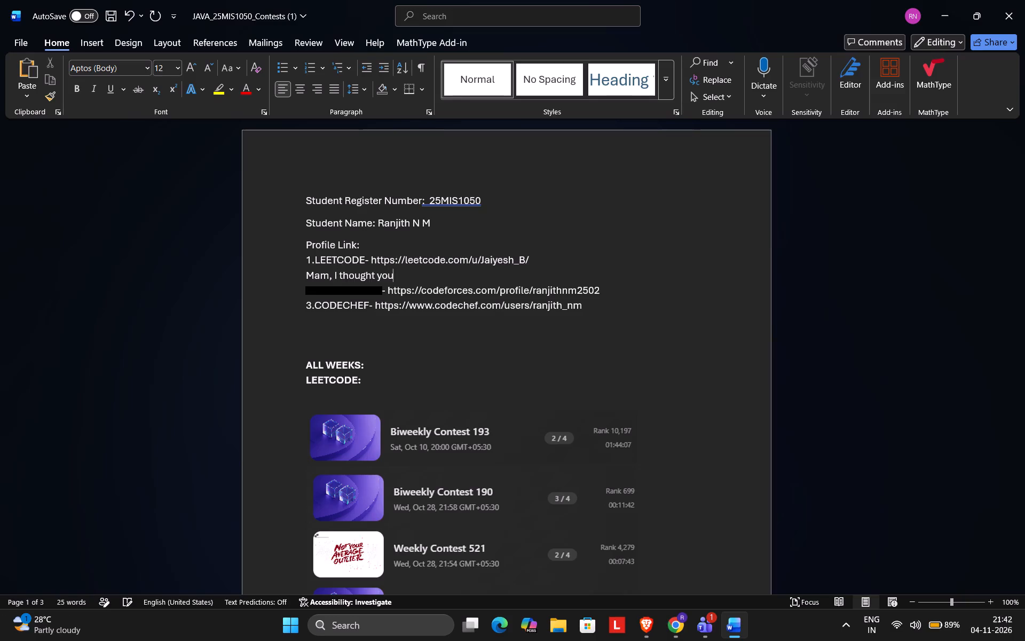
{"action": "key", "text": "space"}
{"action": "type", "text": "already entered my"}
{"action": "key", "text": "space"}
{"action": "key", "text": "BackSpace"}
{"action": "key", "text": "BackSpace"}
{"action": "key", "text": "BackSpace"}
{"action": "type", "text": "the marks for me and"}
Rewrite the note after "marks" so it continues "for me and when my frnd asked for my acc".
{"action": "key", "text": "space"}
{"action": "type", "text": "when my frn"}
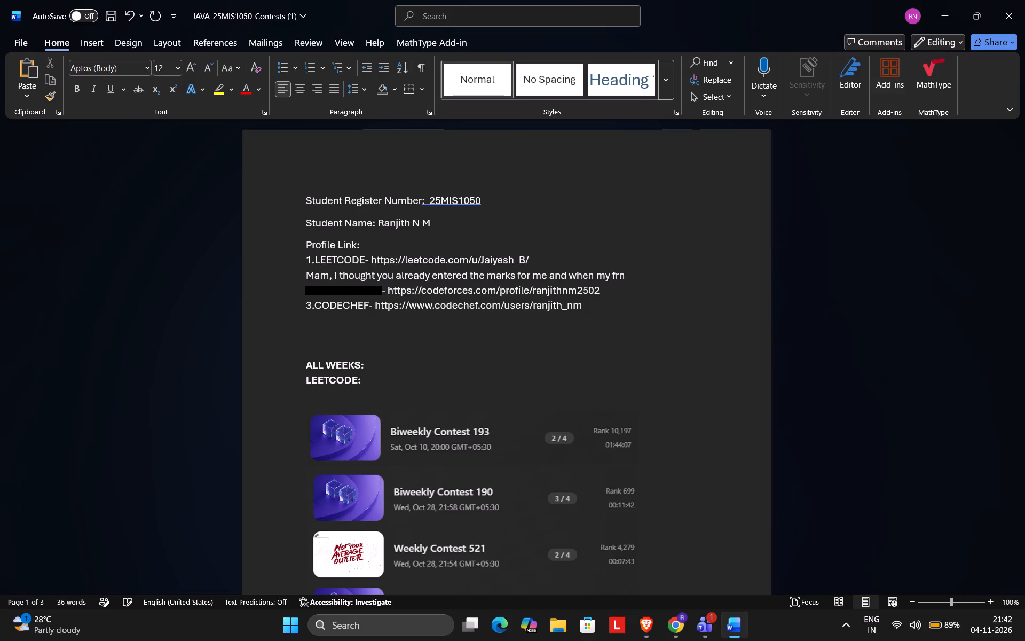
{"action": "key", "text": "BackSpace"}
{"action": "key", "text": "BackSpace"}
{"action": "key", "text": "BackSpace"}
{"action": "key", "text": "BackSpace"}
{"action": "key", "text": "BackSpace"}
{"action": "key", "text": "BackSpace"}
{"action": "key", "text": "BackSpace"}
{"action": "key", "text": "BackSpace"}
{"action": "key", "text": "BackSpace"}
{"action": "key", "text": "BackSpace"}
{"action": "key", "text": "BackSpace"}
{"action": "key", "text": "BackSpace"}
{"action": "key", "text": "BackSpace"}
{"action": "key", "text": "BackSpace"}
{"action": "key", "text": "BackSpace"}
{"action": "key", "text": "BackSpace"}
{"action": "key", "text": "BackSpace"}
{"action": "key", "text": "BackSpace"}
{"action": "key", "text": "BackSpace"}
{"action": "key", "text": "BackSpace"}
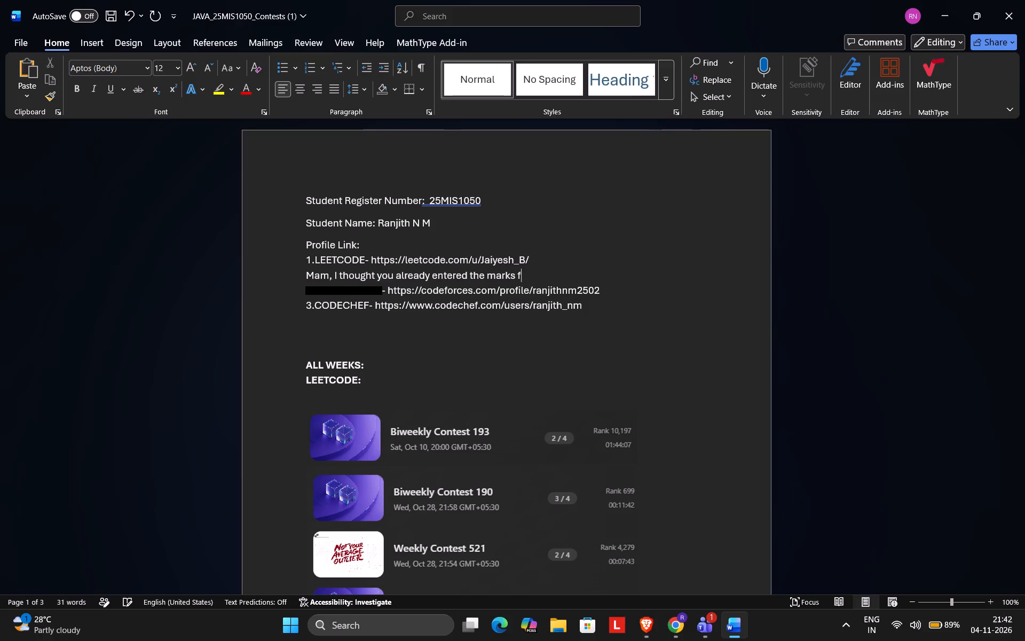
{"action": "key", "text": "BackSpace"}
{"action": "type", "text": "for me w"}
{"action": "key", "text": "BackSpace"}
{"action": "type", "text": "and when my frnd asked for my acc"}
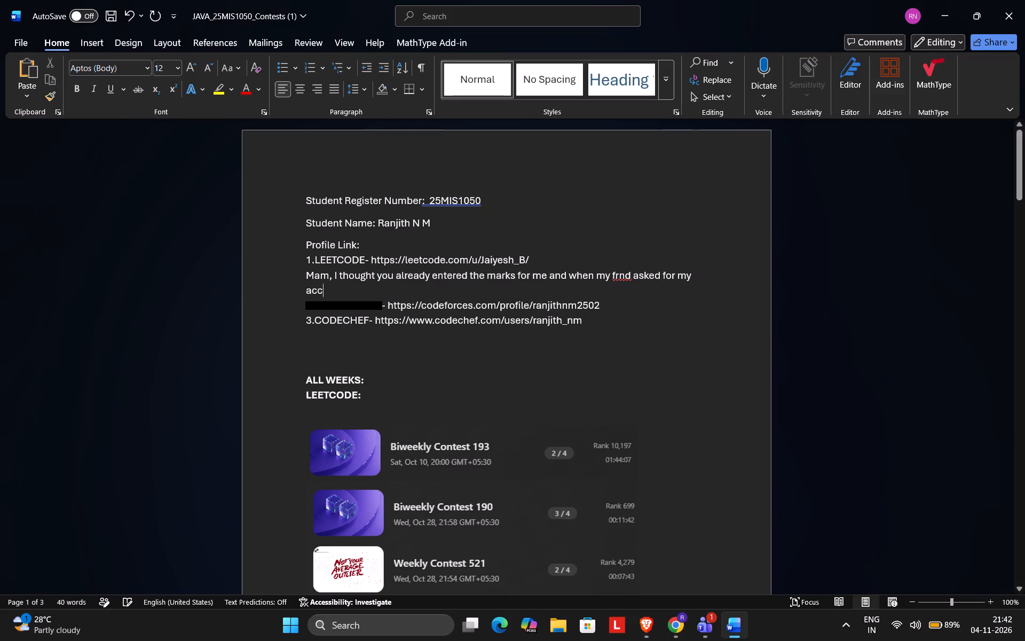
Continue the note with "he changed my username ID and that's why its", the username from the LeetCode link, and "in the URL".
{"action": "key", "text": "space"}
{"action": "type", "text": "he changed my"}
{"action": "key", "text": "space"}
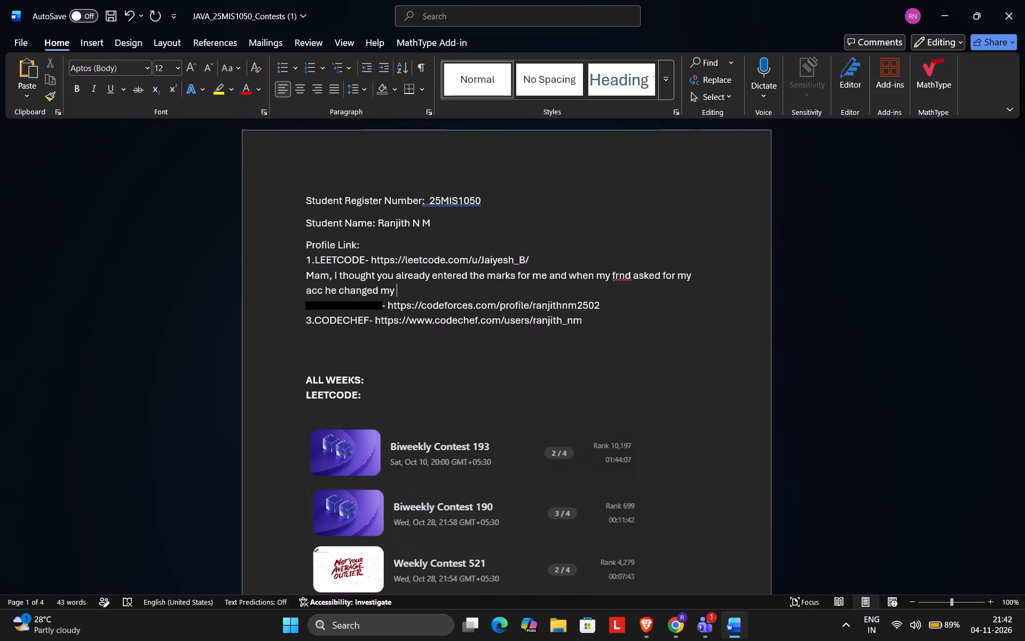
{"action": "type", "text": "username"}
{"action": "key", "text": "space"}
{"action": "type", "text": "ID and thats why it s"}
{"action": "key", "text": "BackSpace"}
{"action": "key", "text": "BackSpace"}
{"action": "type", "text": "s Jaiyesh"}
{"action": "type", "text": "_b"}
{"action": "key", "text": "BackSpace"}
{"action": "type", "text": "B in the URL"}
Add a new line to the note reading "you can check the email ID ,its".
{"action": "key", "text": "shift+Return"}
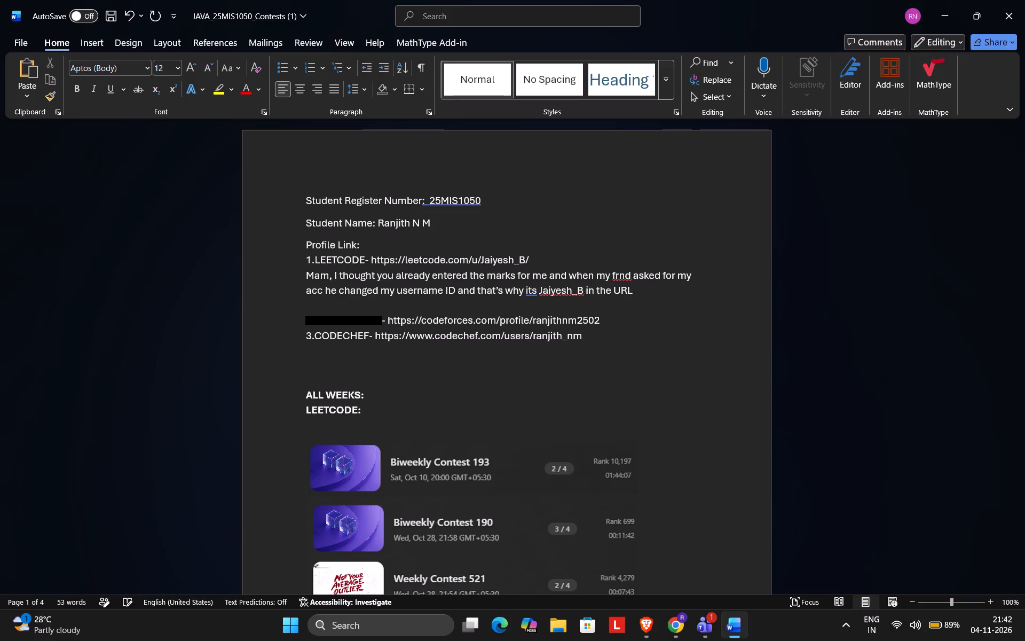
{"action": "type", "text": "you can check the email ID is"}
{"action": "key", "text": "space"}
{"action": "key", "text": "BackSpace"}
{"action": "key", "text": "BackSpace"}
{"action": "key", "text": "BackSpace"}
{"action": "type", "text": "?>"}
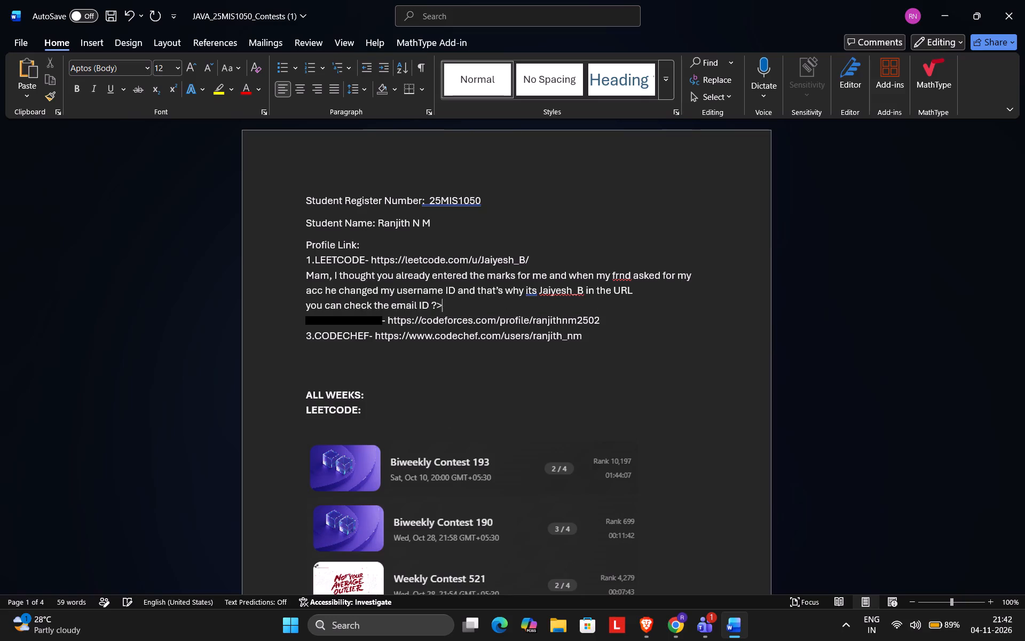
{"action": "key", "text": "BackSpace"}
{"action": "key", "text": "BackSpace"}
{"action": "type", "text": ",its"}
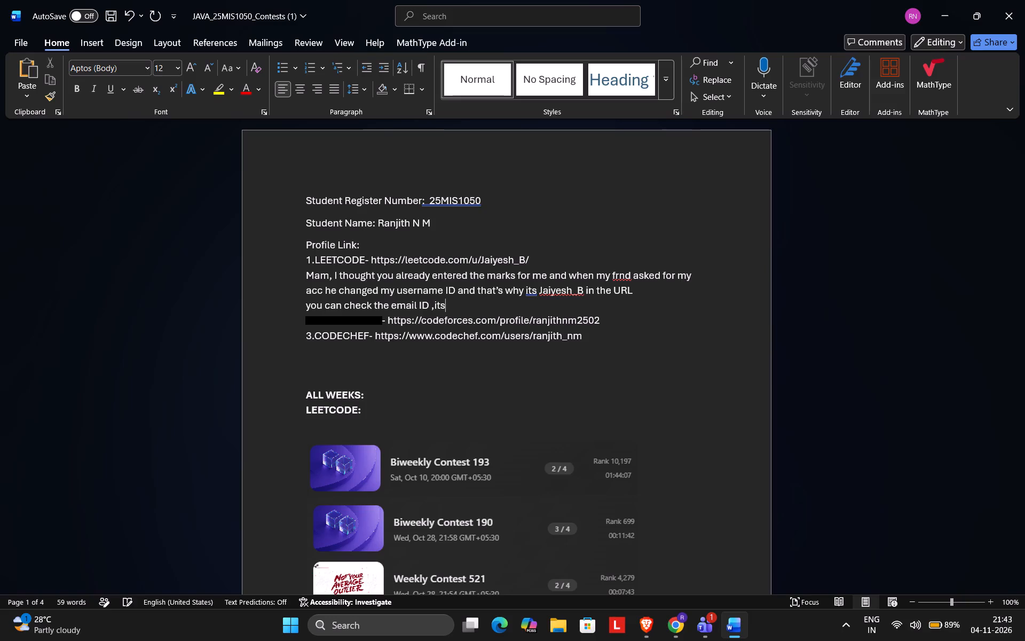
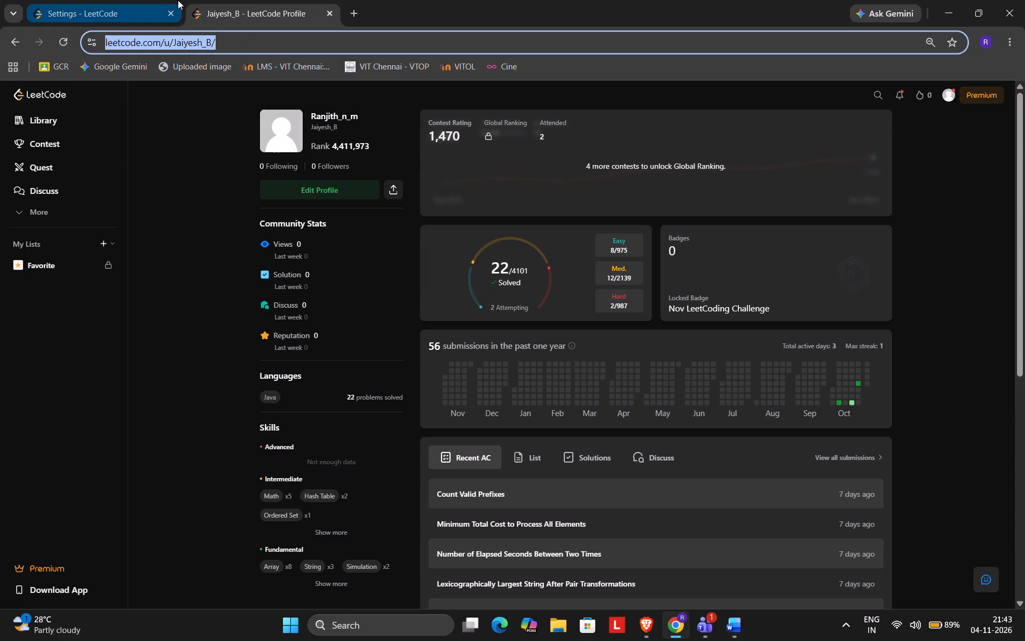
Open the LeetCode account settings and capture a screenshot of the General section with the LeetCode ID and email rows.
{"action": "left_click", "coordinate": [957, 93]}
{"action": "left_click", "coordinate": [951, 94]}
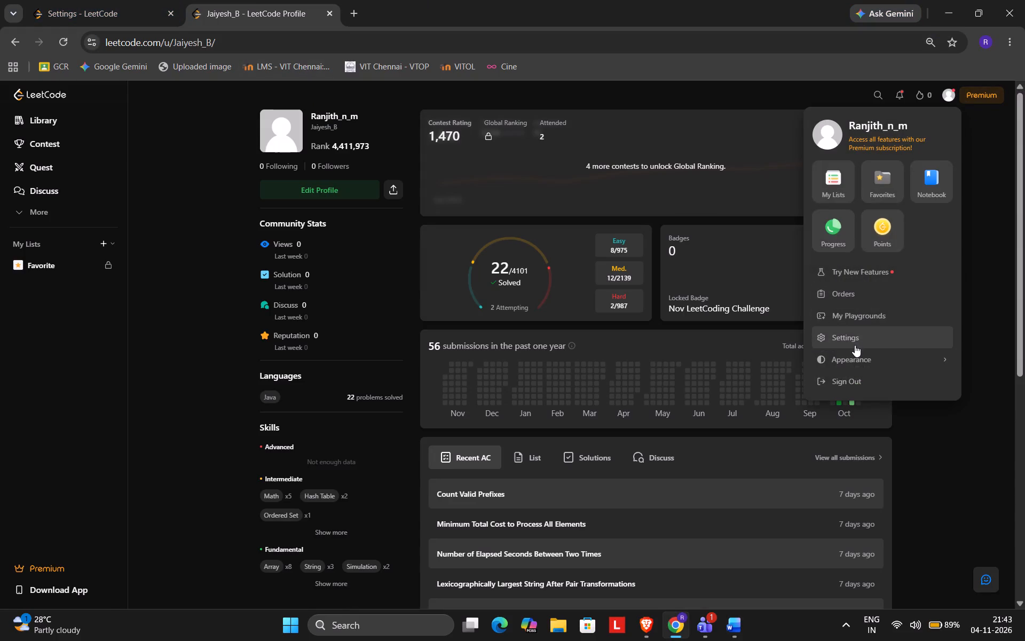
{"action": "left_click", "coordinate": [855, 345]}
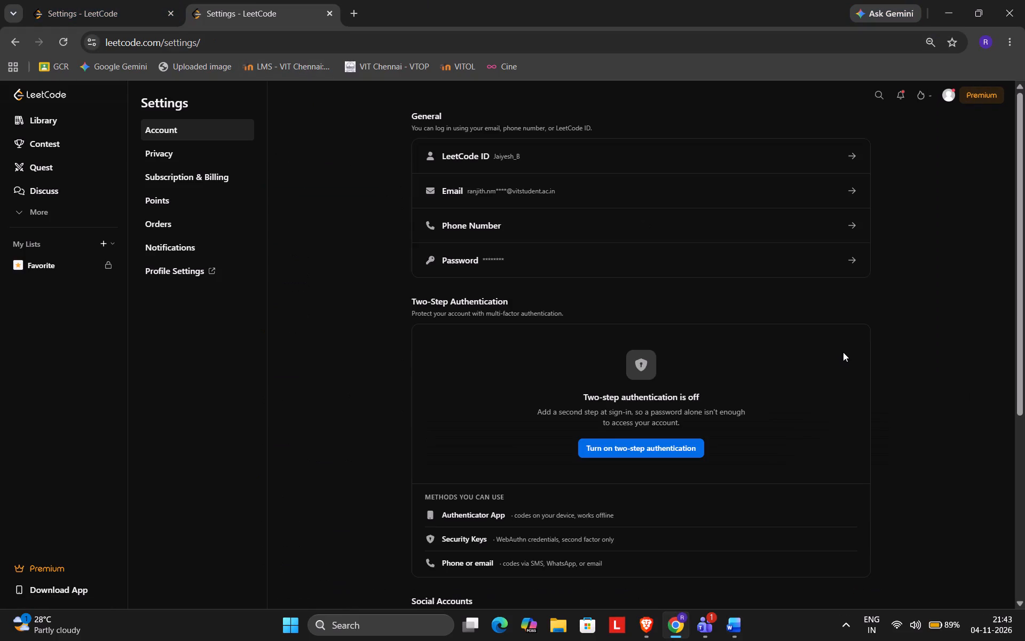
{"action": "left_click", "coordinate": [524, 179]}
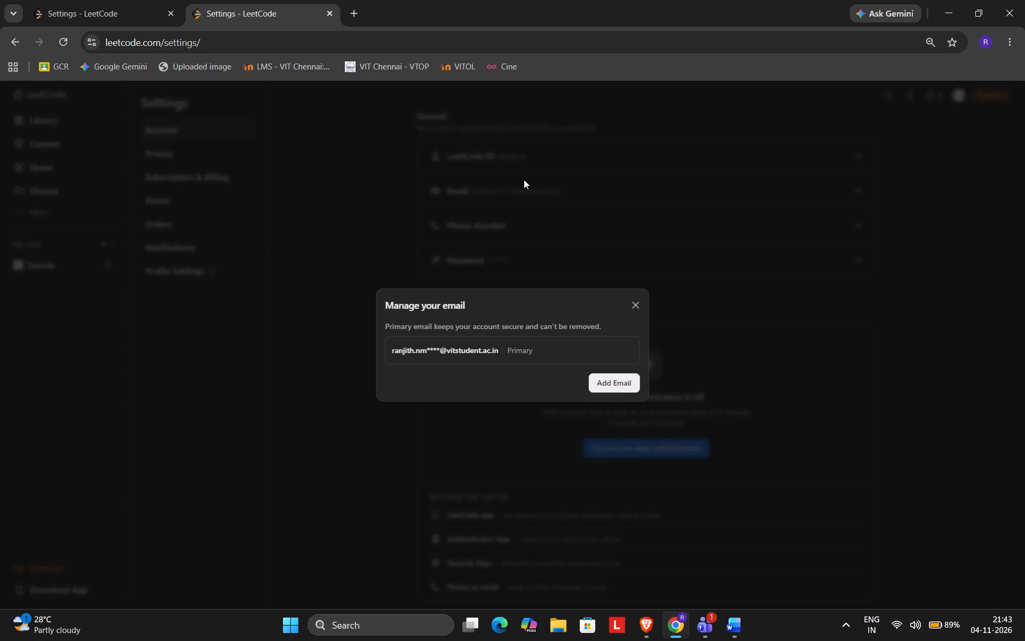
{"action": "left_click", "coordinate": [631, 304]}
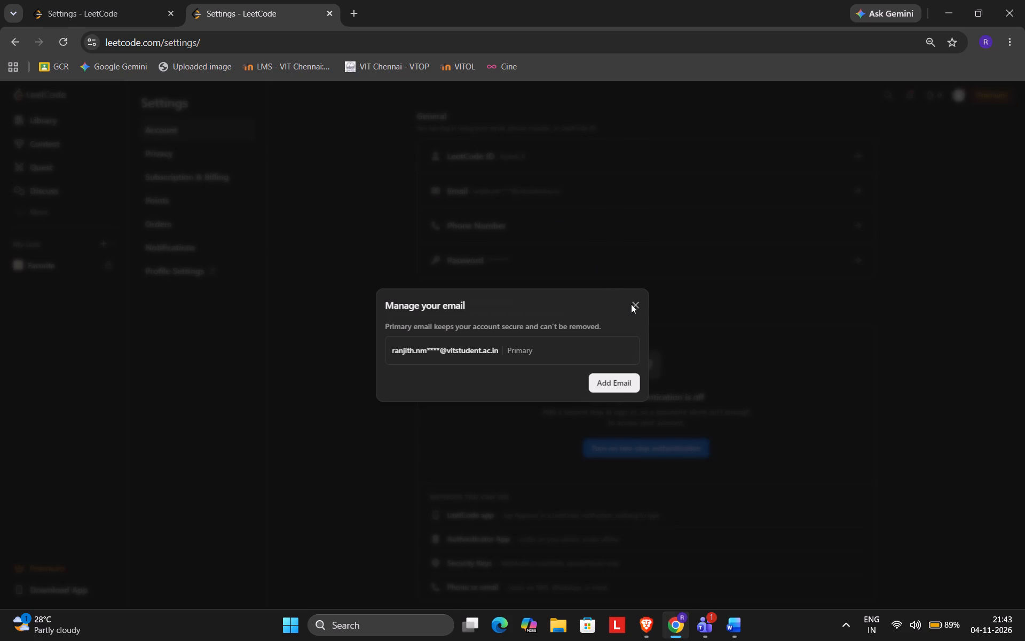
{"action": "left_click", "coordinate": [638, 307]}
{"action": "key", "text": "shift+super+s"}
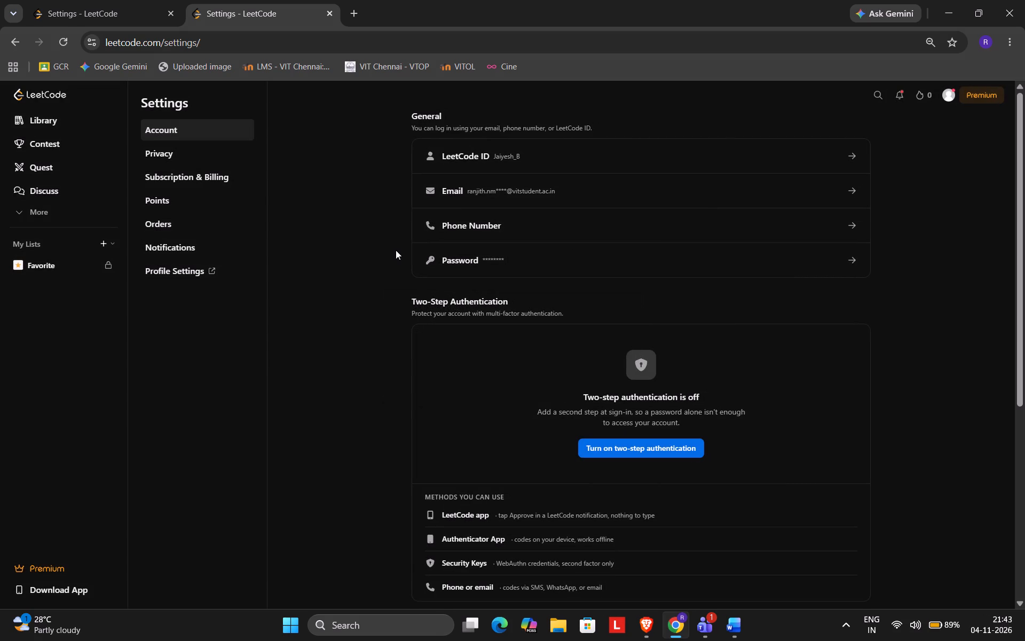
{"action": "left_click_drag", "start_coordinate": [404, 106], "coordinate": [895, 320]}
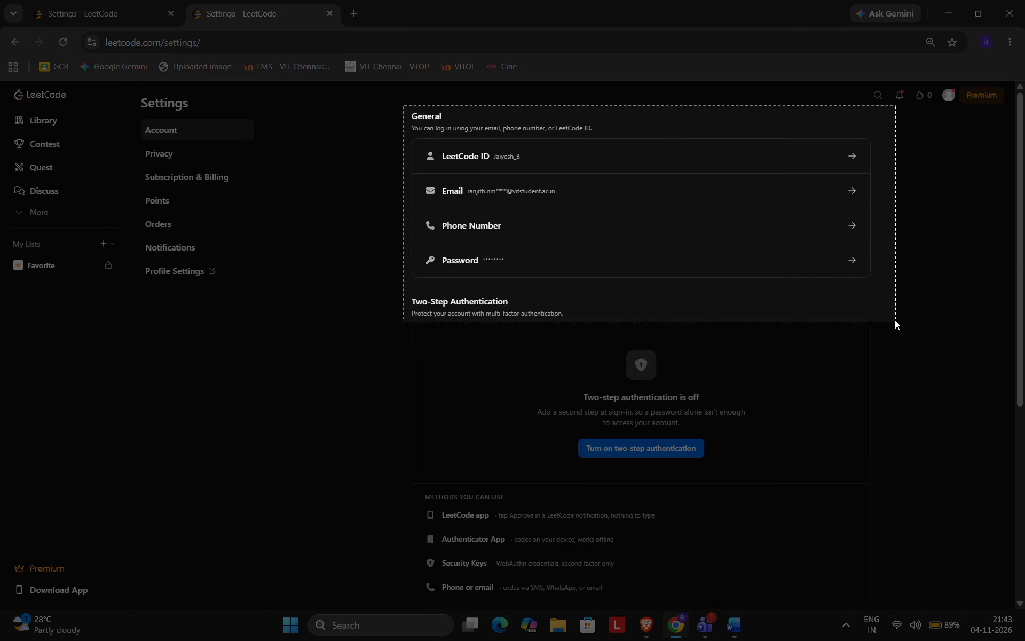
{"action": "left_click_drag", "start_coordinate": [895, 320], "coordinate": [893, 287]}
In the Word document, write "here is the proof" after the email ID line and paste the screenshot on the line below.
{"action": "key", "text": "alt+Tab"}
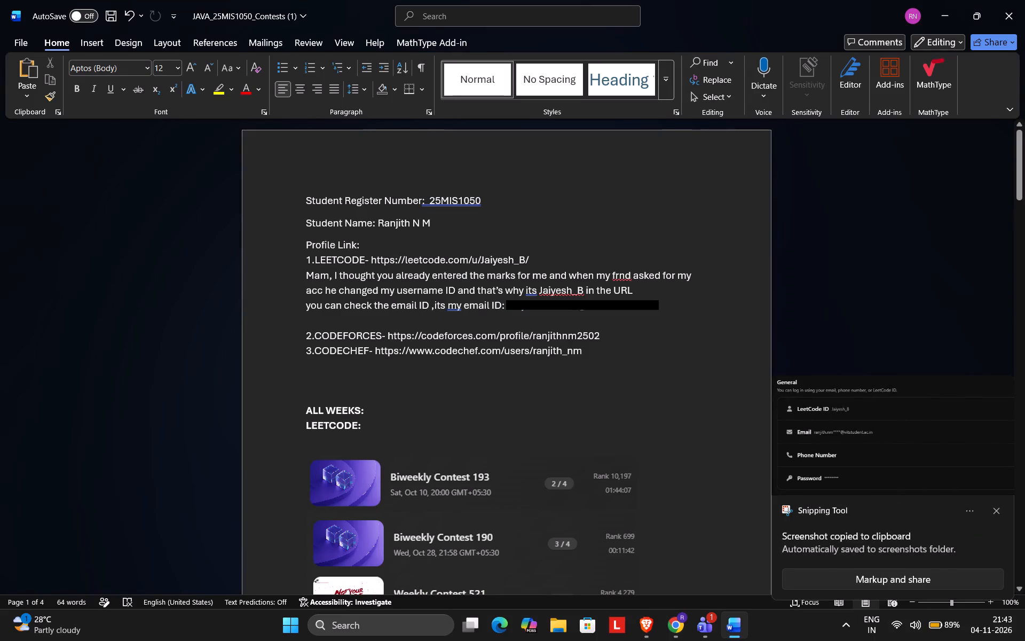
{"action": "type", "text": "here is the proof"}
{"action": "key", "text": "shift+Return"}
{"action": "key", "text": "ctrl+v"}
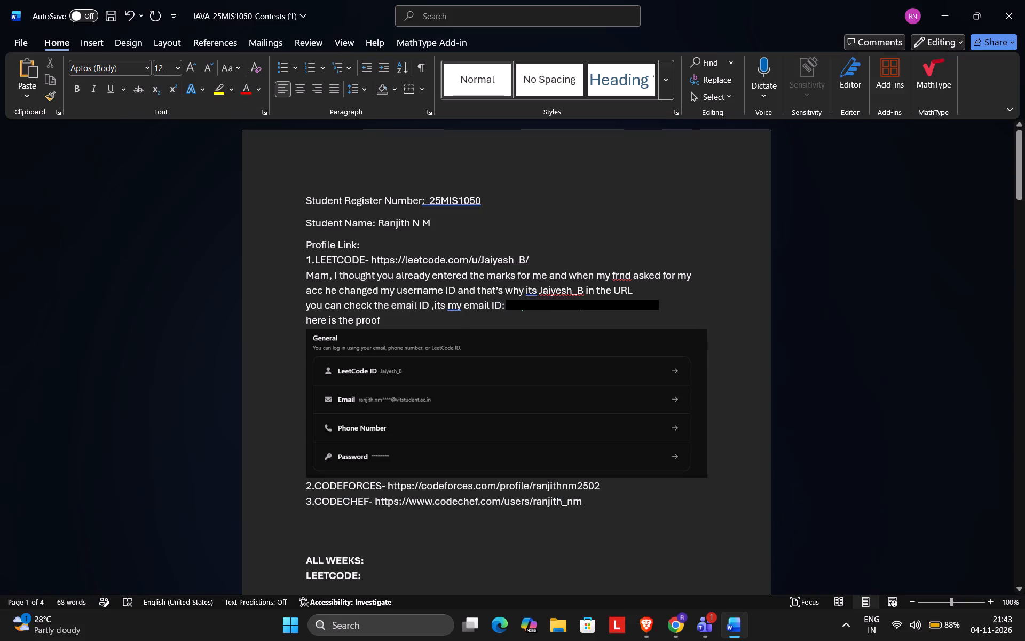
{"action": "key", "text": "shift+Return"}
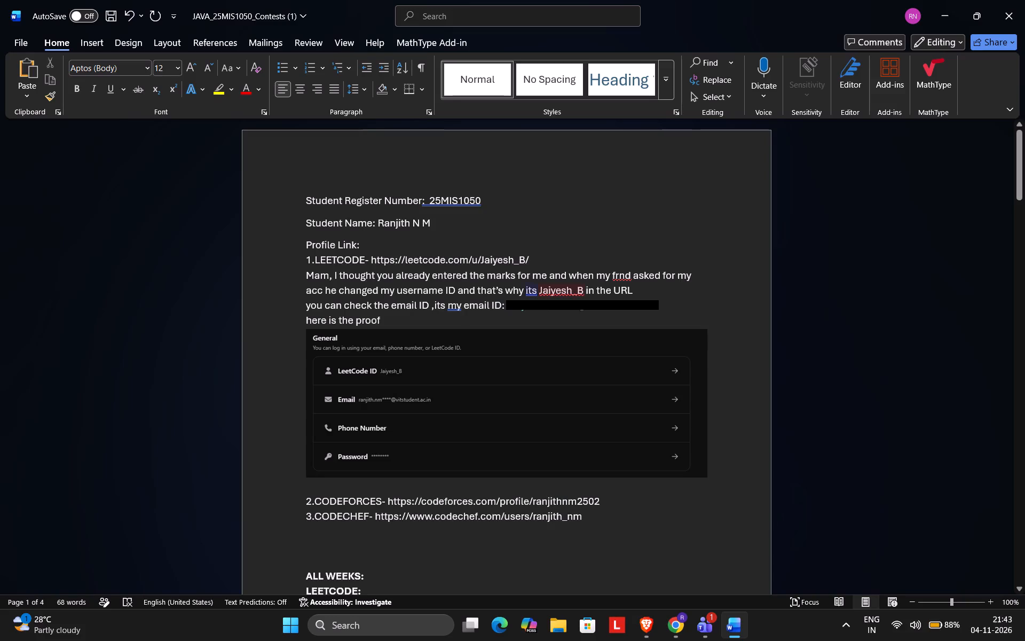
Replace the word "username" in the note with "LEETCODE".
{"action": "double_click", "coordinate": [429, 290]}
{"action": "type", "text": "LEETCODE"}
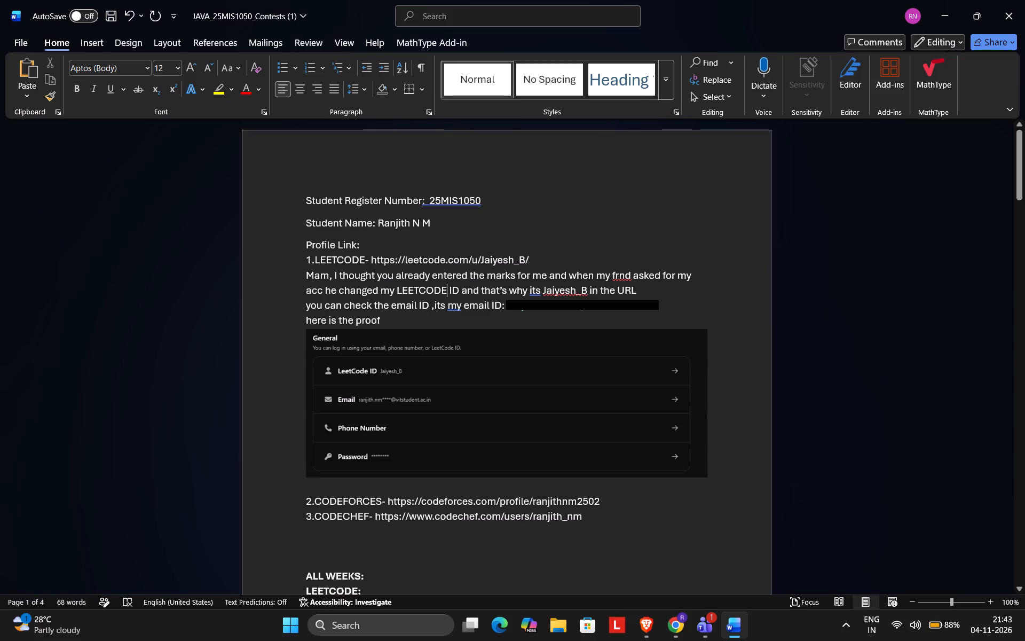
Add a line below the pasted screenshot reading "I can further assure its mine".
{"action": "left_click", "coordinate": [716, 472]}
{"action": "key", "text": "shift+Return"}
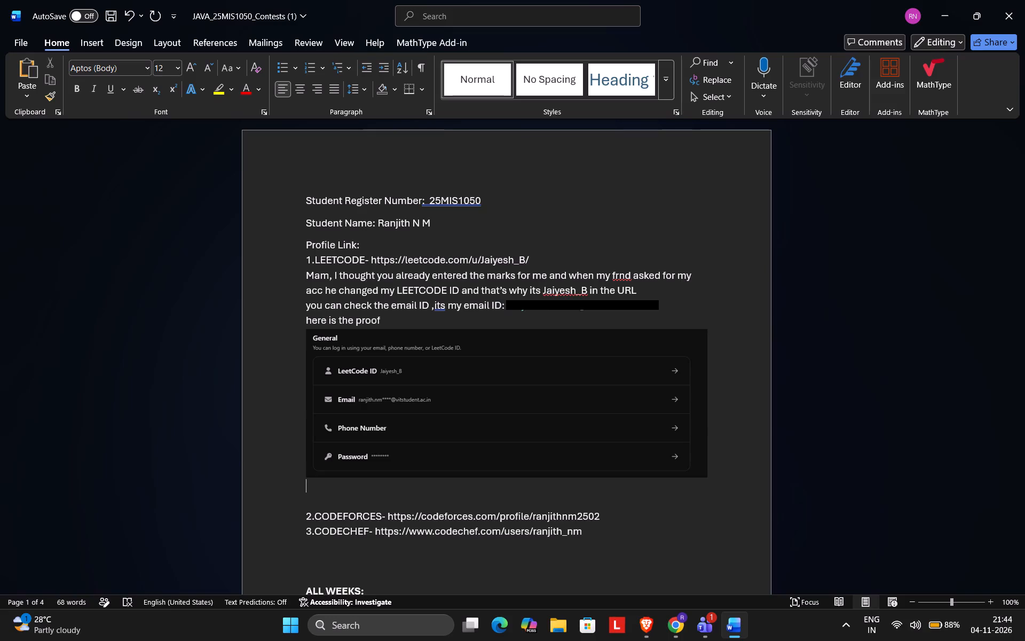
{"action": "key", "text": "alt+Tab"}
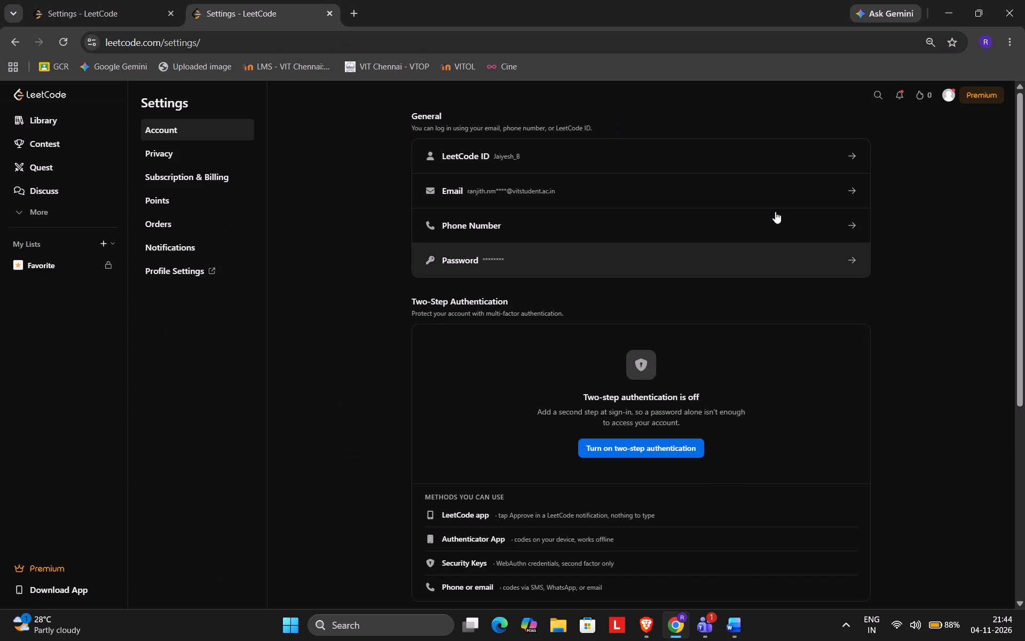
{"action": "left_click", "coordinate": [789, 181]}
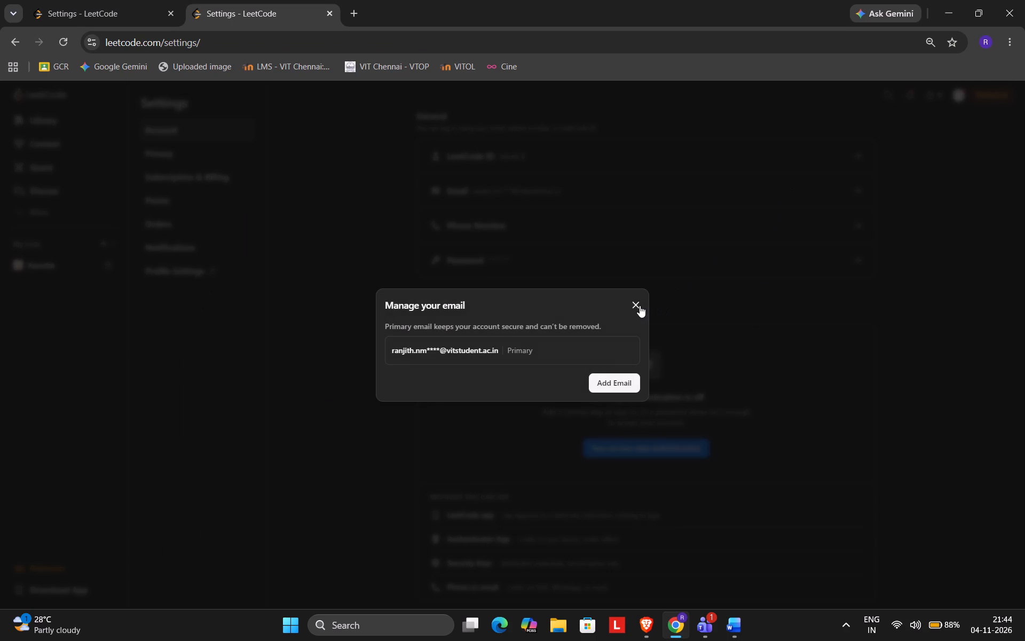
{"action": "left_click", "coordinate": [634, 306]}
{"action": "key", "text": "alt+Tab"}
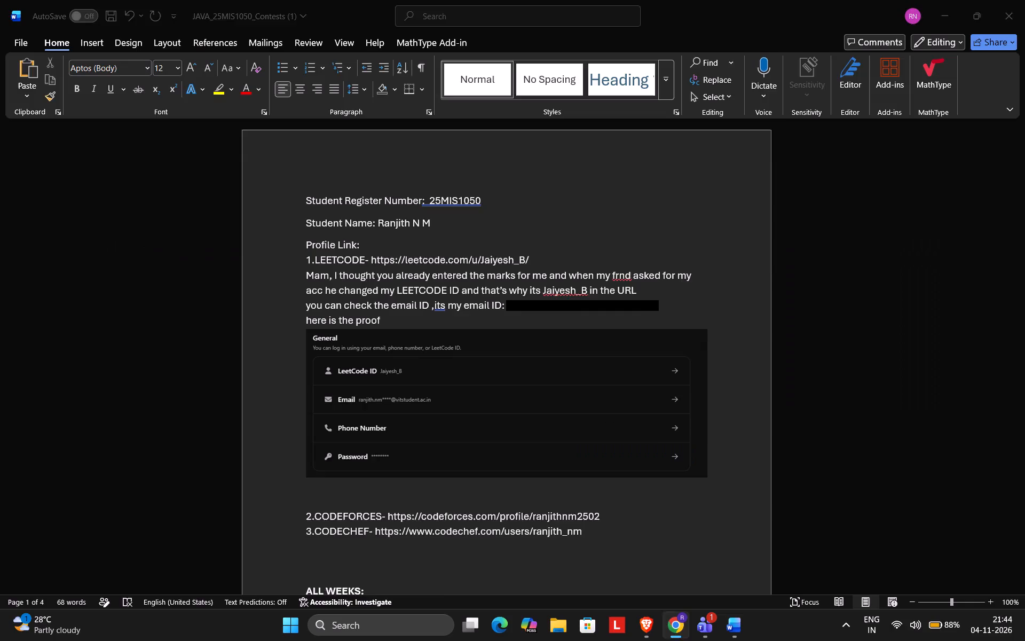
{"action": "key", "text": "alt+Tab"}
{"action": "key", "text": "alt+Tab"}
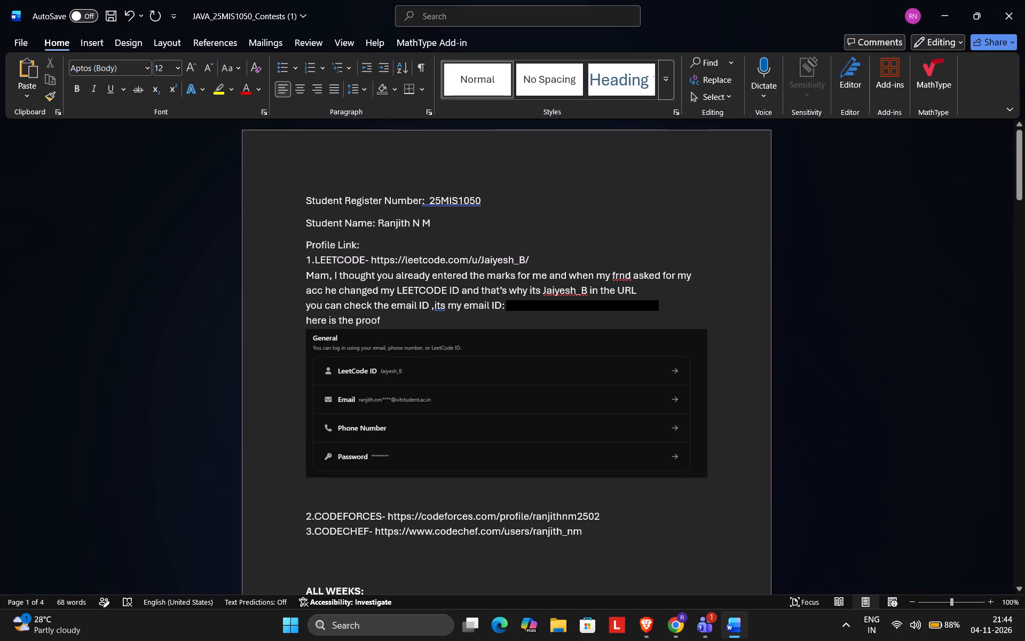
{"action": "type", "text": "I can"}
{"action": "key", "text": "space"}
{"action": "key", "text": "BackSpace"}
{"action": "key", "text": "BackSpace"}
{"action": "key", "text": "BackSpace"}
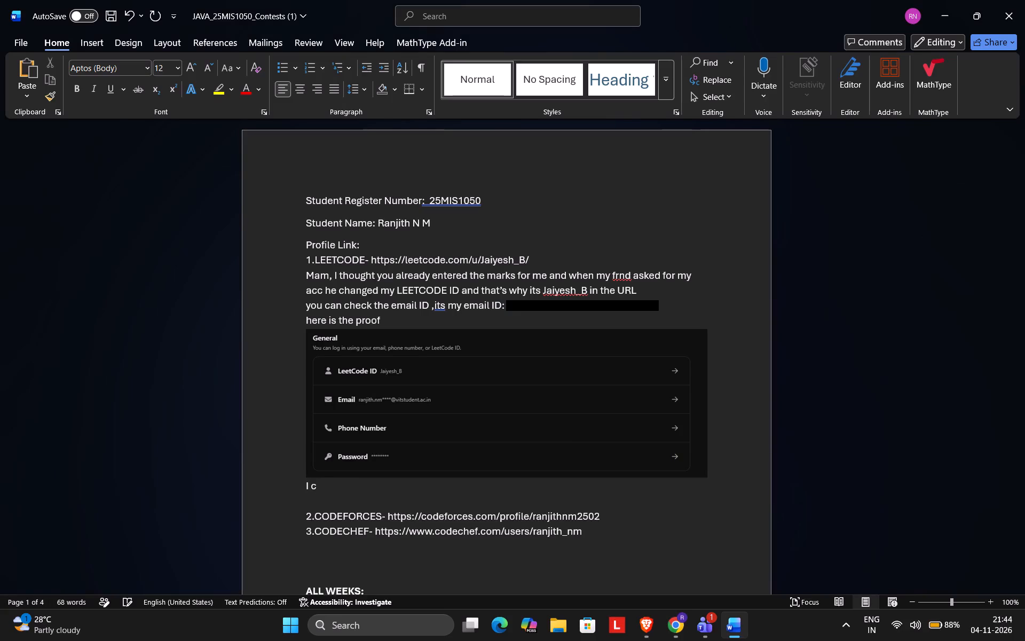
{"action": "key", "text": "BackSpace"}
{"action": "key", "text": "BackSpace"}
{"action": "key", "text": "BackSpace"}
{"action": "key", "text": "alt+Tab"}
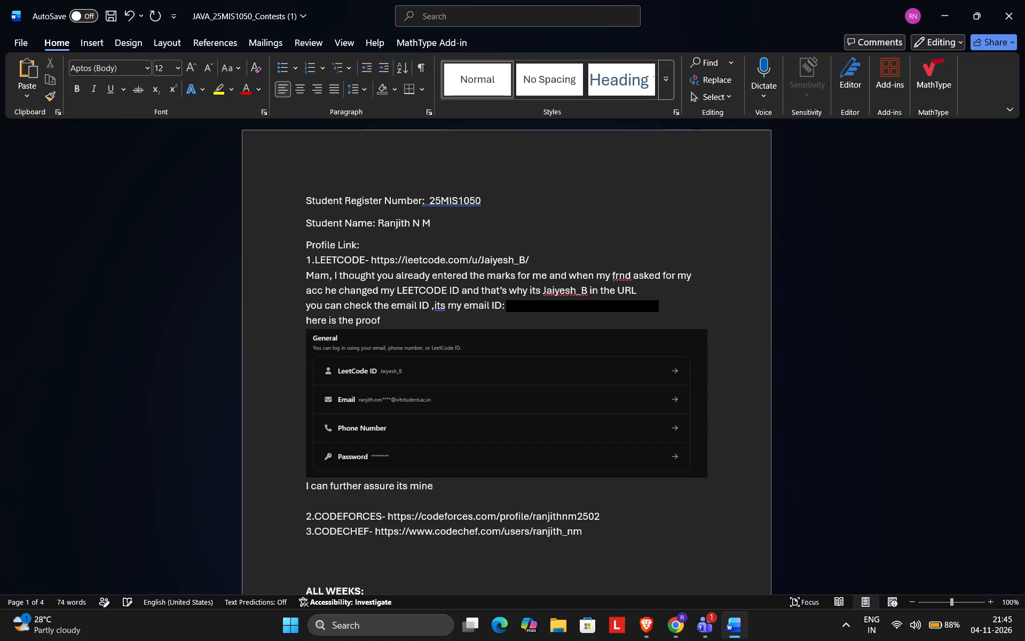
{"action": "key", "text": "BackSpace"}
Switch to LeetCode in Chrome and look at the problem library.
{"action": "key", "text": "alt+Tab"}
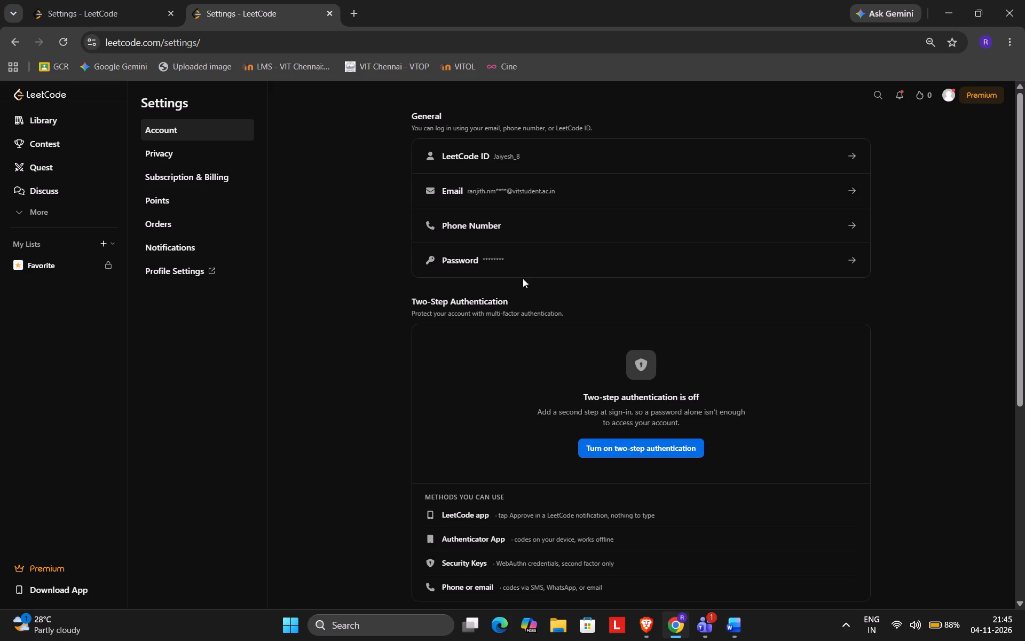
{"action": "left_click", "coordinate": [150, 0]}
{"action": "left_click", "coordinate": [273, 0]}
{"action": "left_click", "coordinate": [34, 124]}
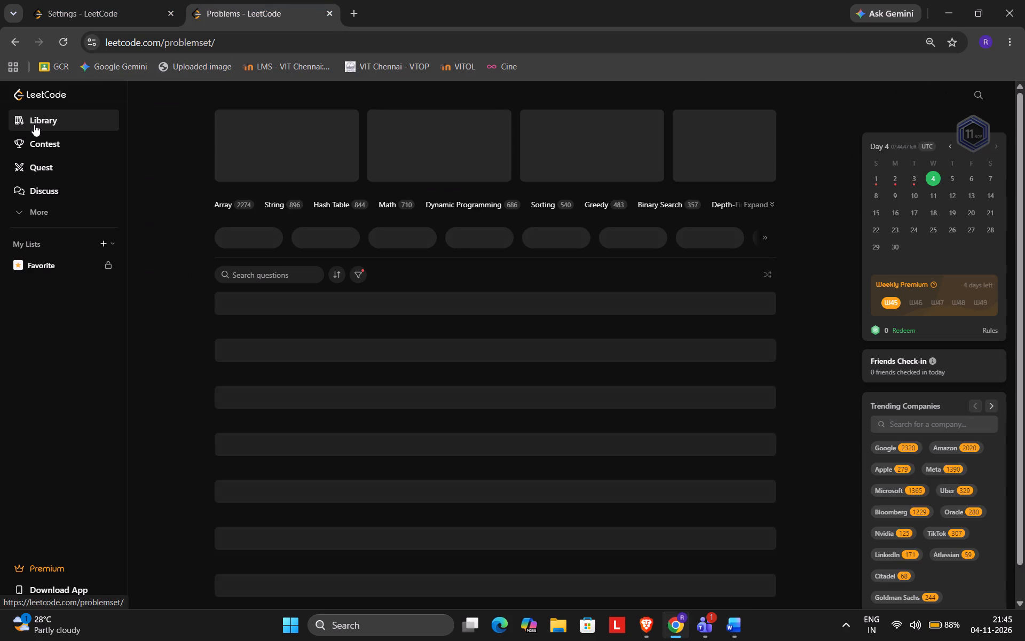
{"action": "key", "text": "alt+Tab"}
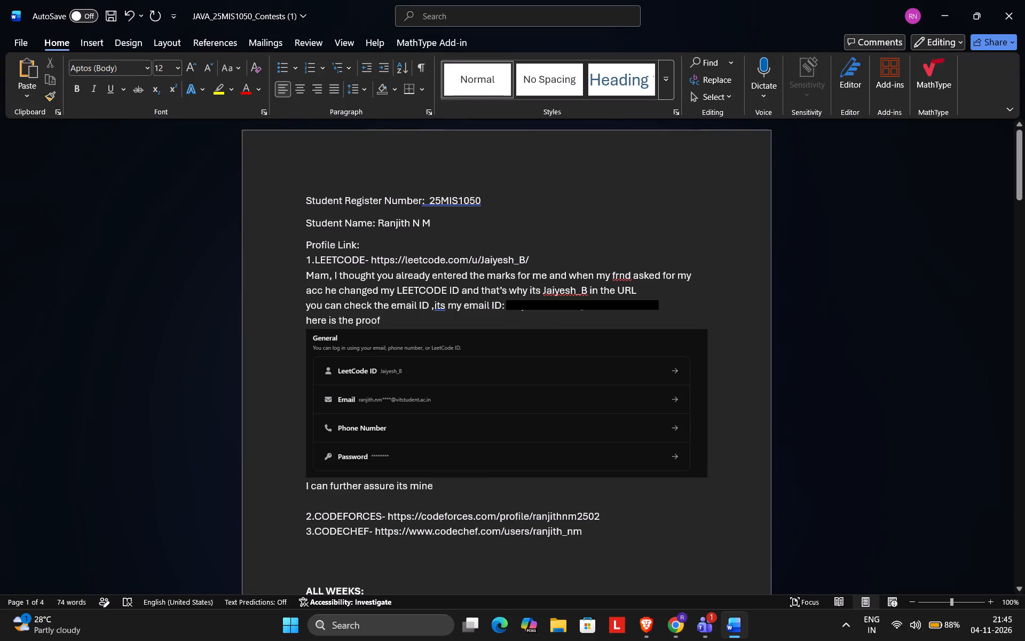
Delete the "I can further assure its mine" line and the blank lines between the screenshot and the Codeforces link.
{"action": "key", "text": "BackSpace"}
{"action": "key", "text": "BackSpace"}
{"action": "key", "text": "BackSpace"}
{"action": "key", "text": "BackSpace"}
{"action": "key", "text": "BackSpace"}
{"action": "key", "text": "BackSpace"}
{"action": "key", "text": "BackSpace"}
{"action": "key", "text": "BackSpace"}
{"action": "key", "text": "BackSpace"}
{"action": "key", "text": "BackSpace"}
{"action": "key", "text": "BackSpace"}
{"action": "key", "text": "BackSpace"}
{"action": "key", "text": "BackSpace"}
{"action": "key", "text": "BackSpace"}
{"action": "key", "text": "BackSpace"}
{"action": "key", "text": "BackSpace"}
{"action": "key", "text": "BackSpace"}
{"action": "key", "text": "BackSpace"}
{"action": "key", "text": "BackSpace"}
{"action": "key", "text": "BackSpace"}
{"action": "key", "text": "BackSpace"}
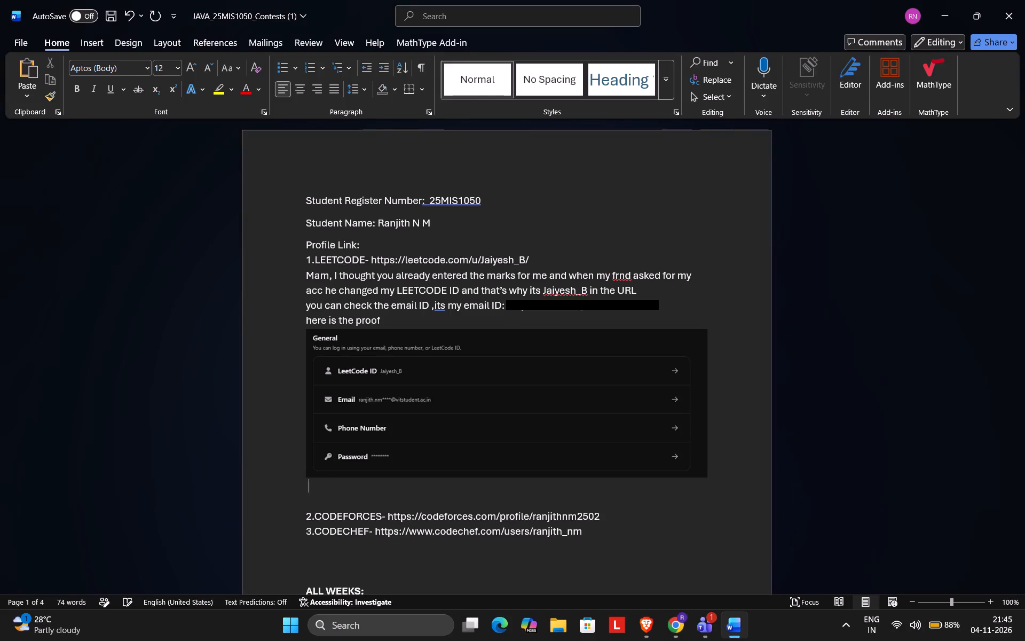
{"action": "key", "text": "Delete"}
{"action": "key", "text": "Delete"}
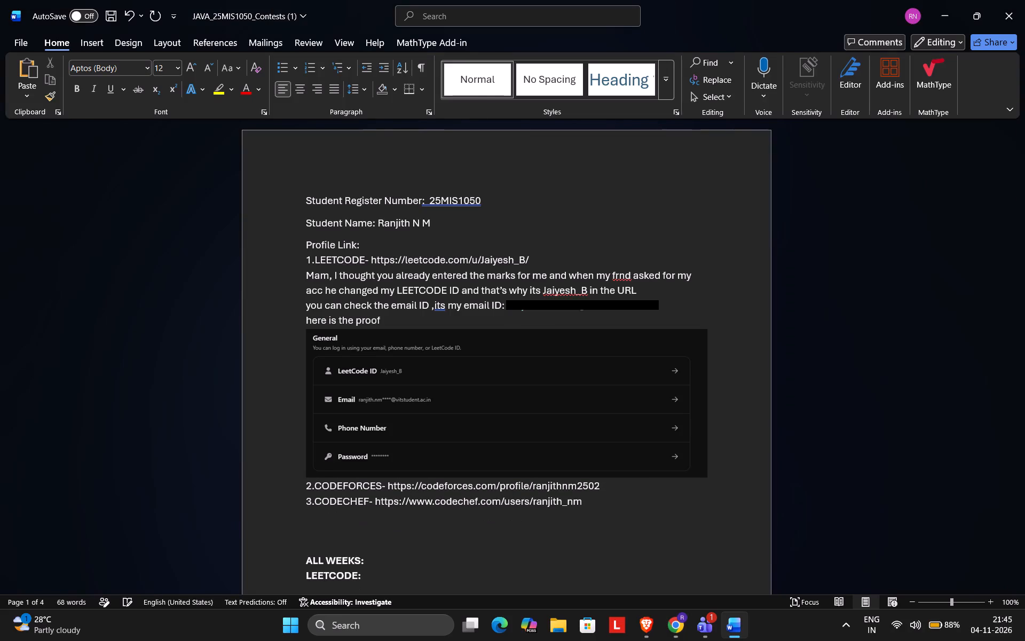
Below the email ID line, add a new line reading "it has a 90 days cooldown to change it again.".
{"action": "left_click", "coordinate": [393, 318]}
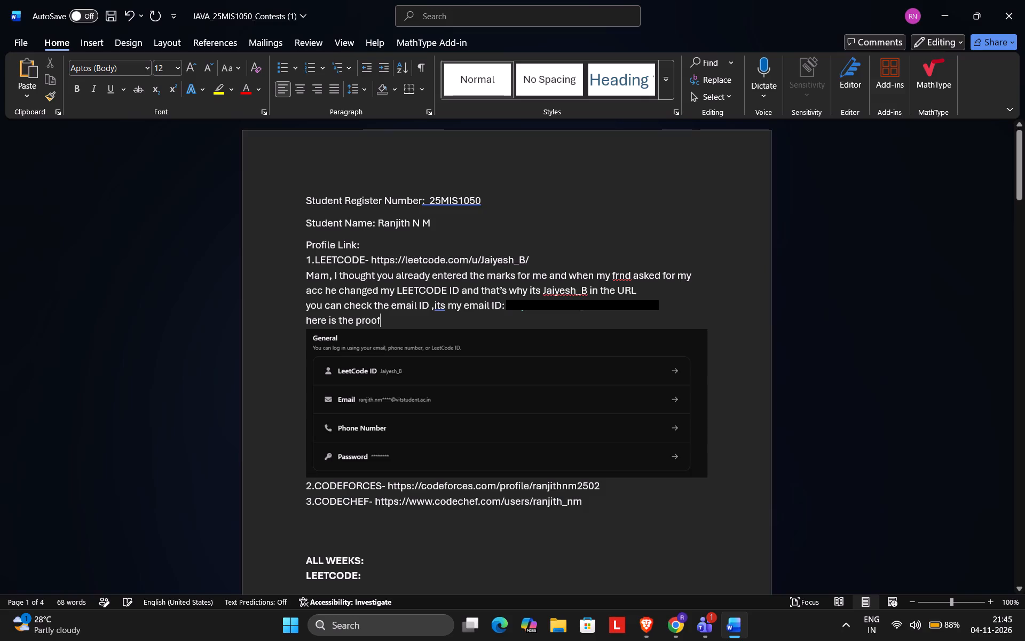
{"action": "left_click", "coordinate": [693, 308]}
{"action": "key", "text": "shift+Return"}
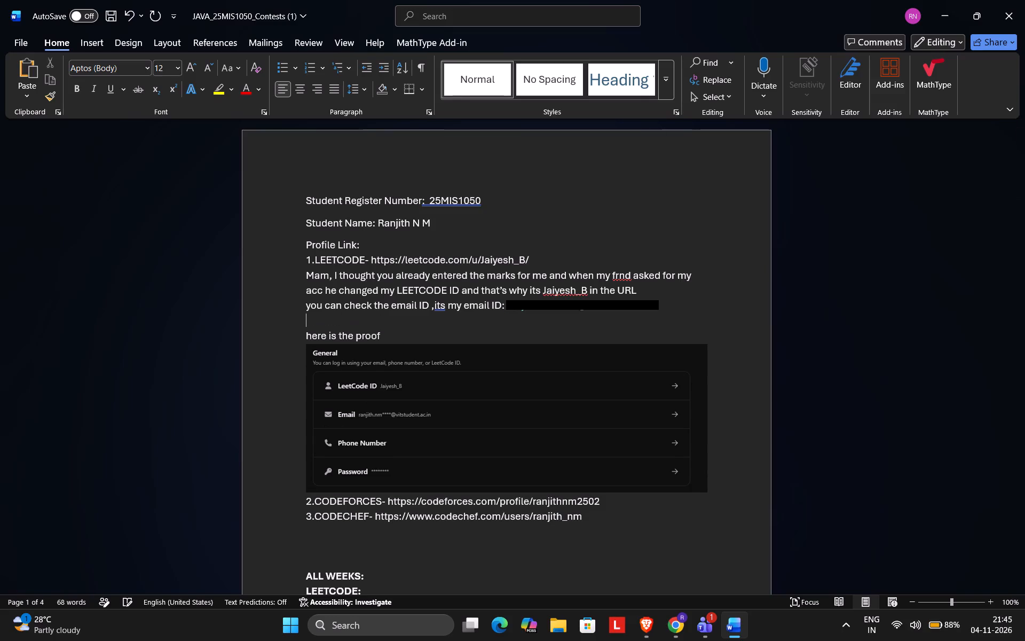
{"action": "type", "text": "it is"}
{"action": "key", "text": "space"}
{"action": "key", "text": "BackSpace"}
{"action": "key", "text": "BackSpace"}
{"action": "key", "text": "BackSpace"}
{"action": "type", "text": "had"}
{"action": "key", "text": "BackSpace"}
{"action": "type", "text": "s a 90 days cooldown to change it again"}
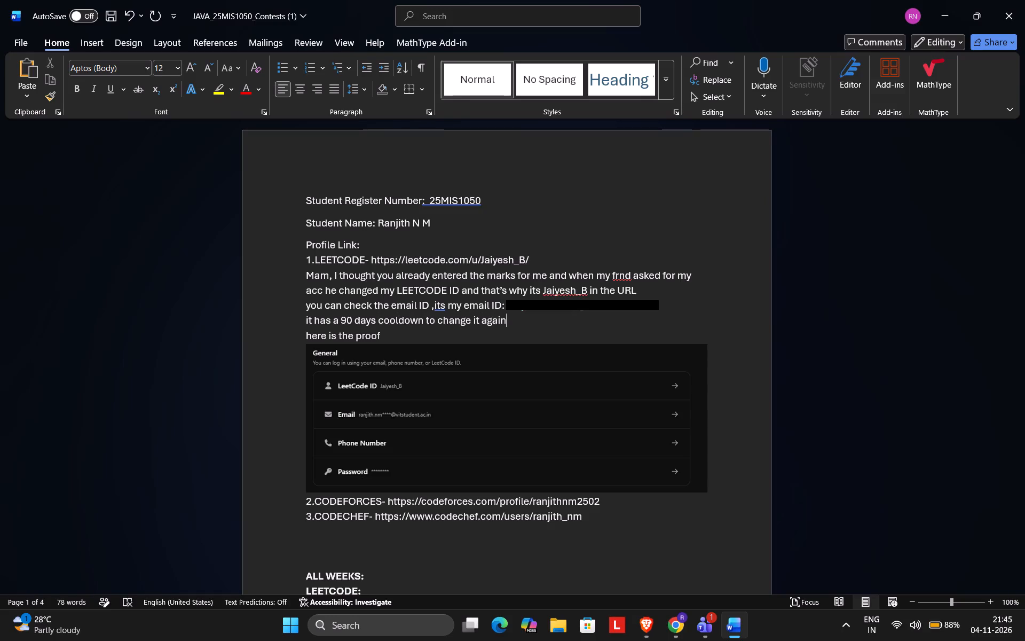
{"action": "key", "text": "period"}
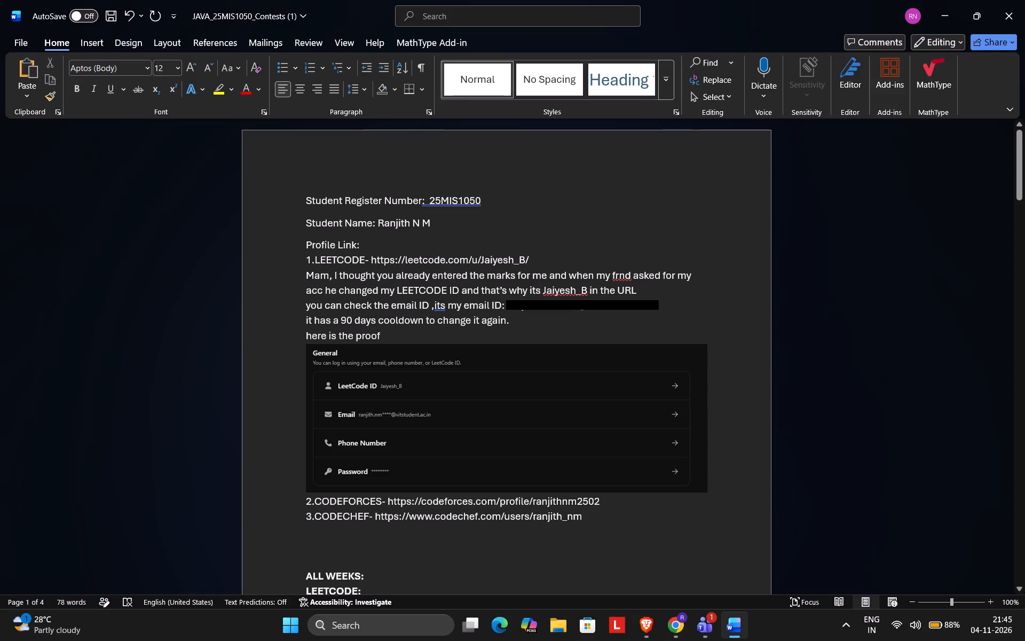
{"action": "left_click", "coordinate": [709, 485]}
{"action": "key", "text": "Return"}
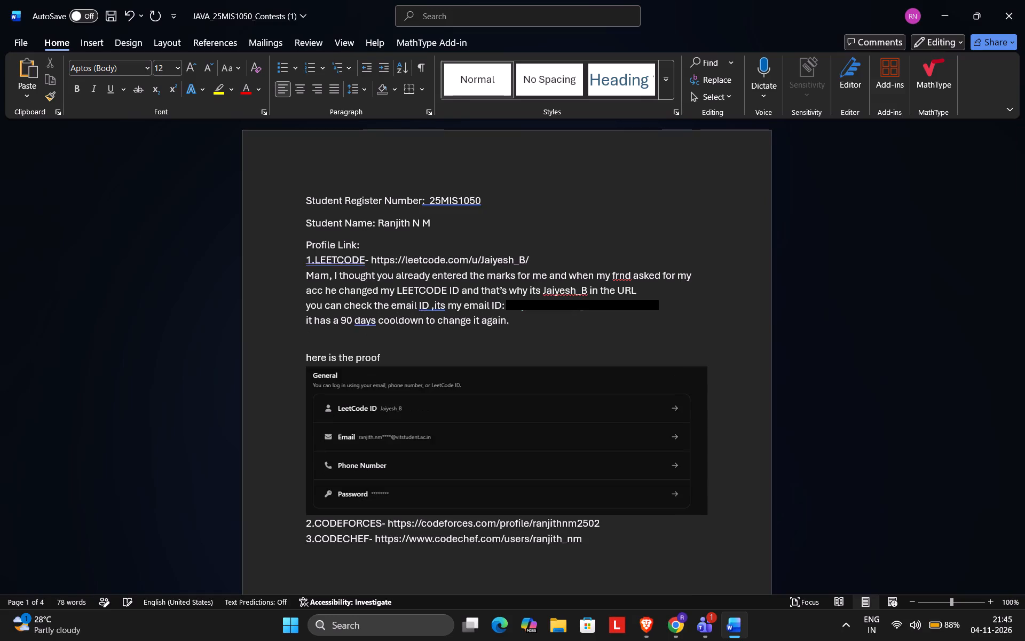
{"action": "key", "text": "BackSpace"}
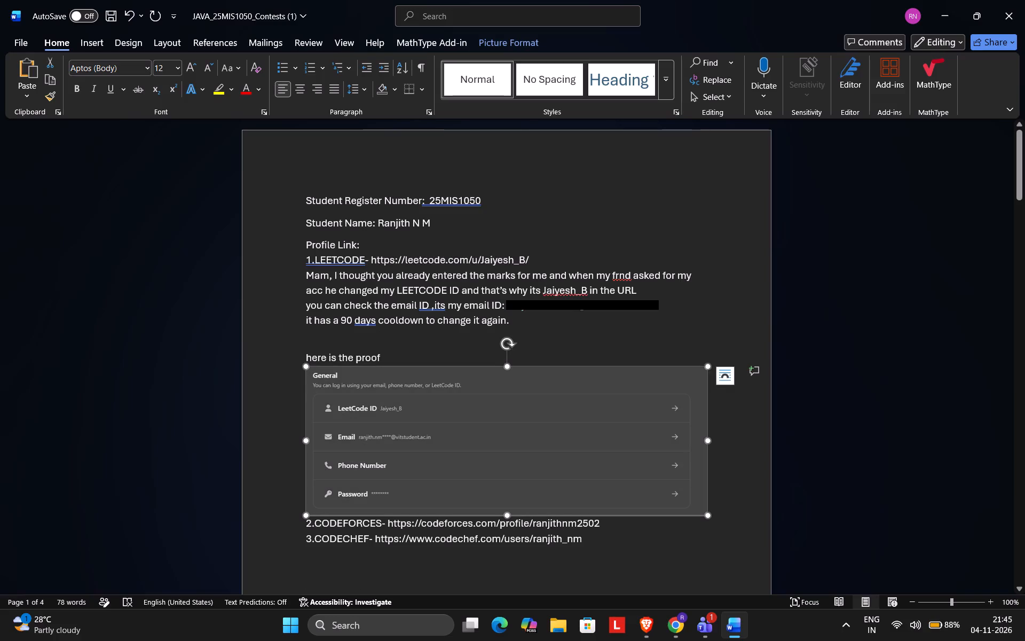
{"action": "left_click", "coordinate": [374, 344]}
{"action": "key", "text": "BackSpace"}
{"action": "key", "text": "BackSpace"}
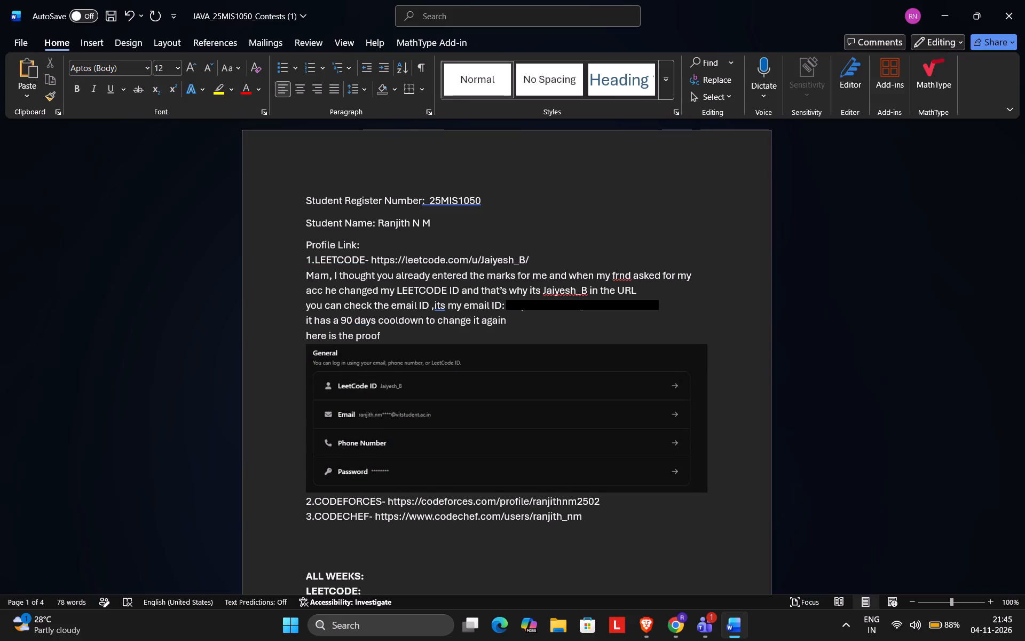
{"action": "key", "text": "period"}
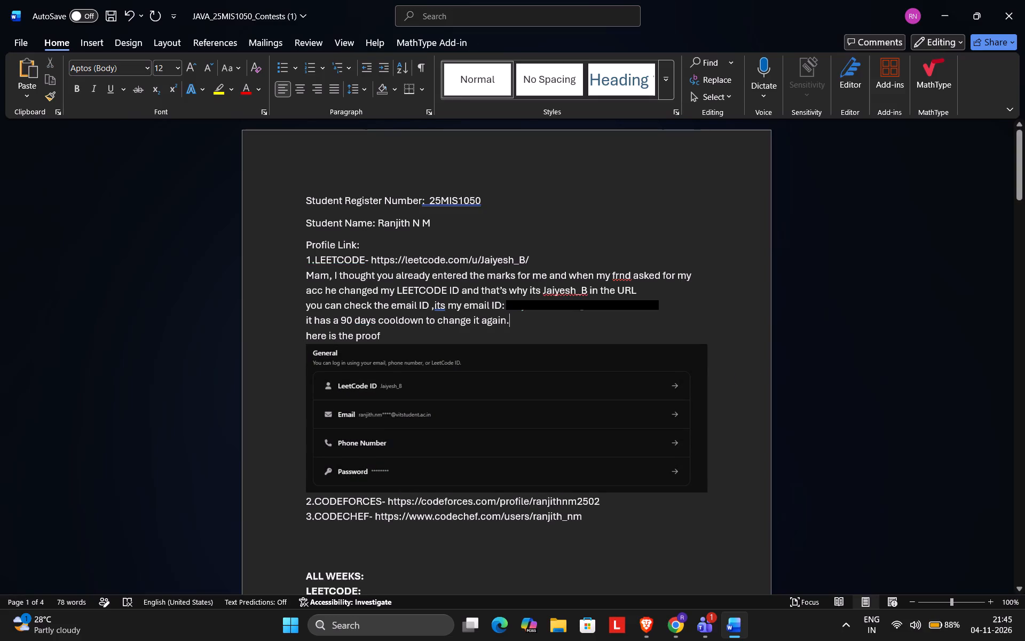
Between the screenshot and the Codeforces link, add the lines "please don't reduce marks mam" and "thank you." with no blank line after them.
{"action": "left_click", "coordinate": [723, 487]}
{"action": "key", "text": "shift+Return"}
{"action": "key", "text": "shift+Return"}
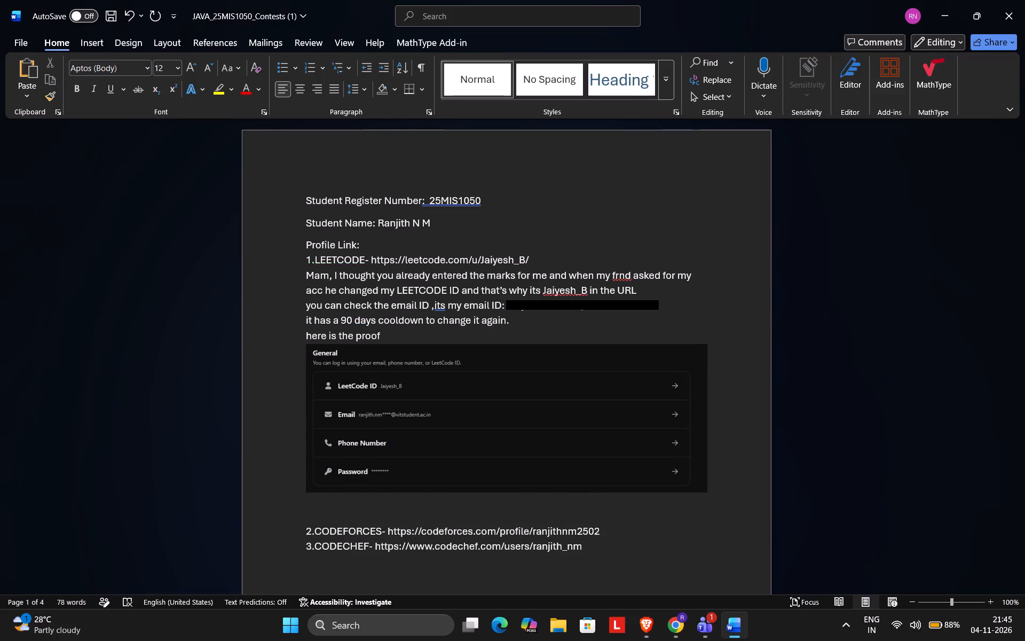
{"action": "key", "text": "Up"}
{"action": "type", "text": "please dont reduce marks mam"}
{"action": "key", "text": "shift+Return"}
{"action": "type", "text": "thank you"}
{"action": "key", "text": "period"}
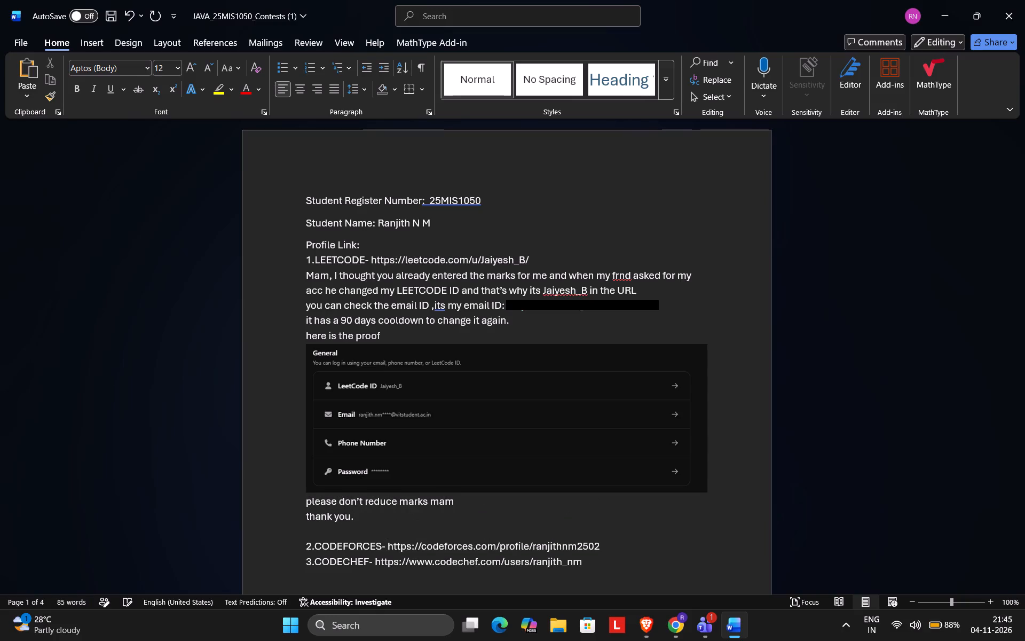
{"action": "key", "text": "Down"}
{"action": "key", "text": "BackSpace"}
{"action": "scroll", "coordinate": [738, 479], "scroll_direction": "down", "scroll_amount": 3}
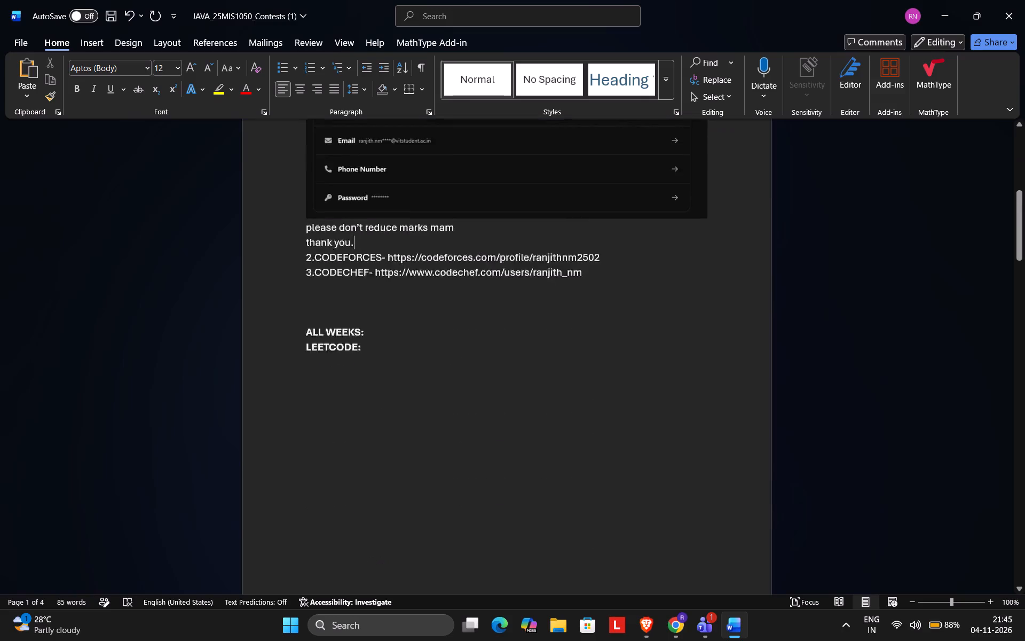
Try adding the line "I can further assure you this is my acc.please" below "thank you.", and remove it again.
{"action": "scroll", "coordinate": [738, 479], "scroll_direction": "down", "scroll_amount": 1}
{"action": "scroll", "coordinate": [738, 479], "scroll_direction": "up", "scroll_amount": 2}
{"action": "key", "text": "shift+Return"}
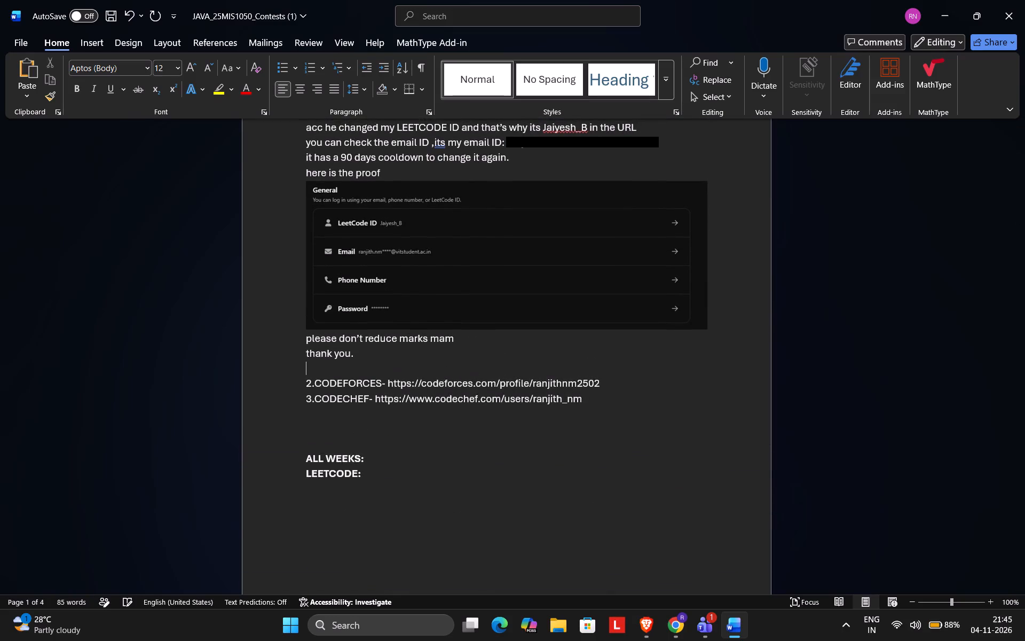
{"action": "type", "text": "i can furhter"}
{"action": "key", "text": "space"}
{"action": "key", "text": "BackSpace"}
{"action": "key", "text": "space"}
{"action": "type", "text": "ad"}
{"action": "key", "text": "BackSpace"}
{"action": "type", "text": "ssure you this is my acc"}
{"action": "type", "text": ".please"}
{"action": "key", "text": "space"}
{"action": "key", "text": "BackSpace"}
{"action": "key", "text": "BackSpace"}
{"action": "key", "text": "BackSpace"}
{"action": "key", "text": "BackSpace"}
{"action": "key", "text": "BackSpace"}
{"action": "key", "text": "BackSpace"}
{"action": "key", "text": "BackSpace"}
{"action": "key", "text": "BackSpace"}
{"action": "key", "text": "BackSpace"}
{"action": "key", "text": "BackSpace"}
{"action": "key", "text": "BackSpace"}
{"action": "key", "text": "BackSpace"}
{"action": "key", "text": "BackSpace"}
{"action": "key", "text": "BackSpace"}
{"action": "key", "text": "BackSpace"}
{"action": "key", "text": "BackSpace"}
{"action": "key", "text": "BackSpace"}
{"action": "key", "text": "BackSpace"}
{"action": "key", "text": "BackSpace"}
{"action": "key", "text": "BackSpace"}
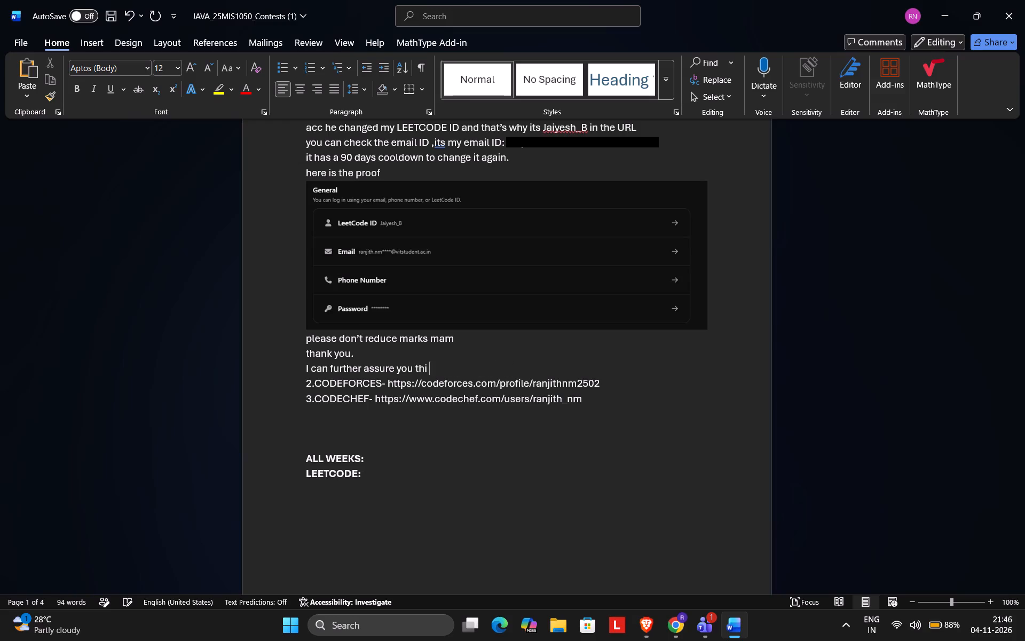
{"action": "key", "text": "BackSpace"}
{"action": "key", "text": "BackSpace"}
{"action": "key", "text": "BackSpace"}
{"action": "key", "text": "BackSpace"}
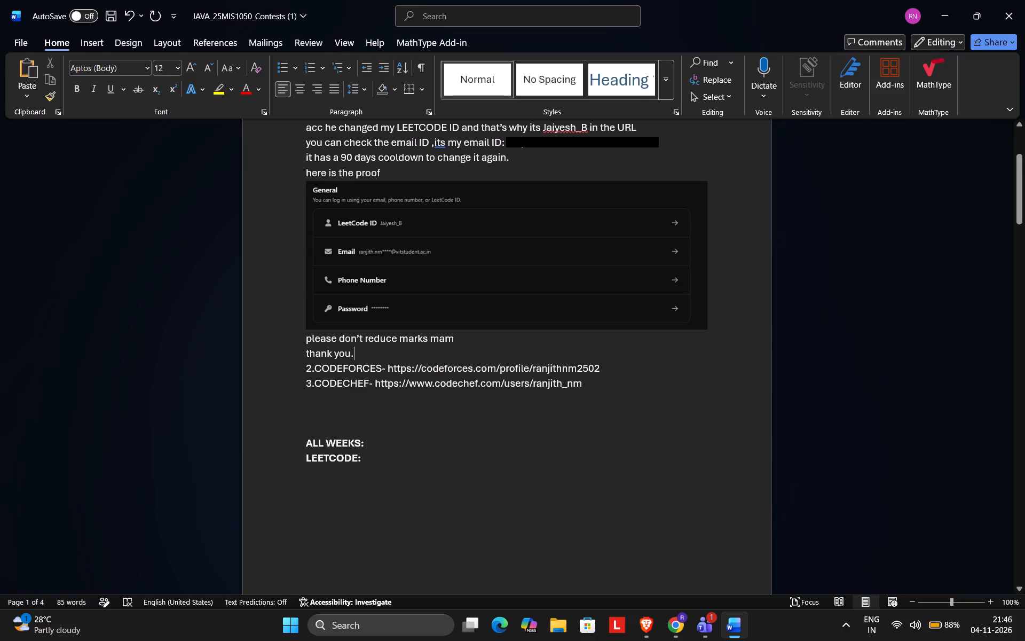
Replace the lines "please don't reduce marks mam" and "thank you." below the screenshot with the single line "Thank you.".
{"action": "scroll", "coordinate": [606, 397], "scroll_direction": "up", "scroll_amount": 1}
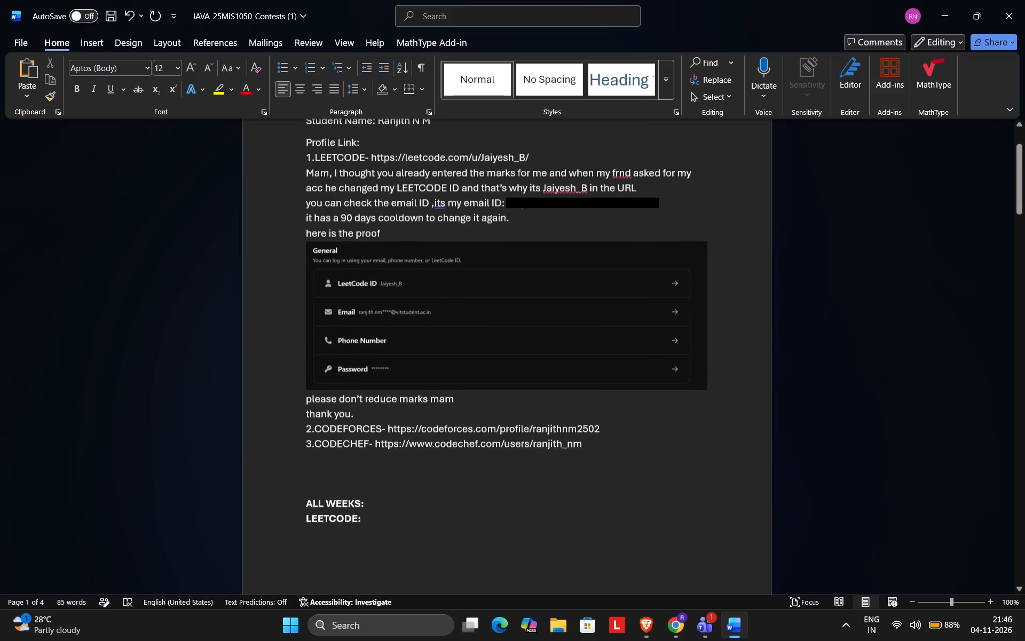
{"action": "scroll", "coordinate": [606, 397], "scroll_direction": "up", "scroll_amount": 1}
{"action": "key", "text": "ctrl+shift+Left"}
{"action": "key", "text": "ctrl+shift+Left"}
{"action": "key", "text": "ctrl+shift+Left"}
{"action": "key", "text": "ctrl+shift+Left"}
{"action": "key", "text": "ctrl+shift+Left"}
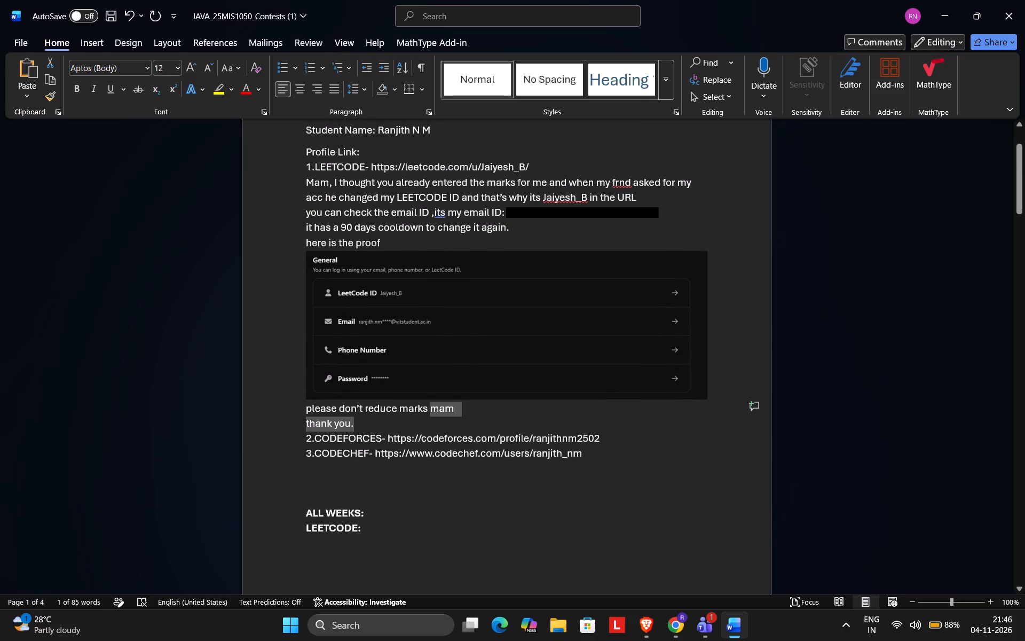
{"action": "key", "text": "ctrl+shift+Left"}
{"action": "key", "text": "ctrl+shift+Left"}
{"action": "key", "text": "ctrl+shift+Left"}
{"action": "key", "text": "ctrl+shift+Left"}
{"action": "type", "text": "Thank o"}
{"action": "key", "text": "BackSpace"}
{"action": "type", "text": "yu"}
{"action": "key", "text": "BackSpace"}
{"action": "type", "text": "ou"}
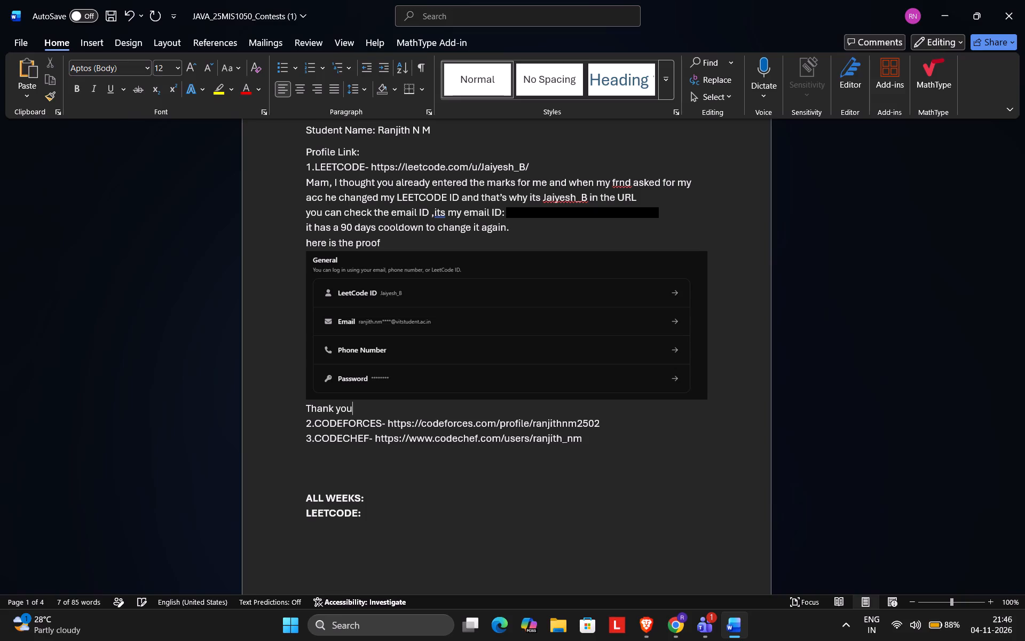
{"action": "key", "text": "period"}
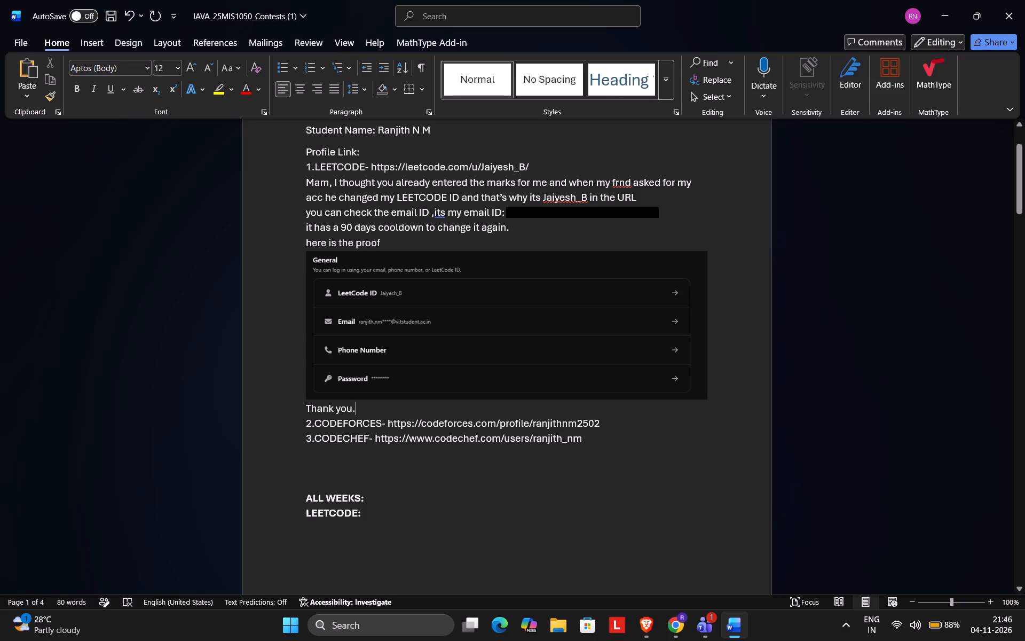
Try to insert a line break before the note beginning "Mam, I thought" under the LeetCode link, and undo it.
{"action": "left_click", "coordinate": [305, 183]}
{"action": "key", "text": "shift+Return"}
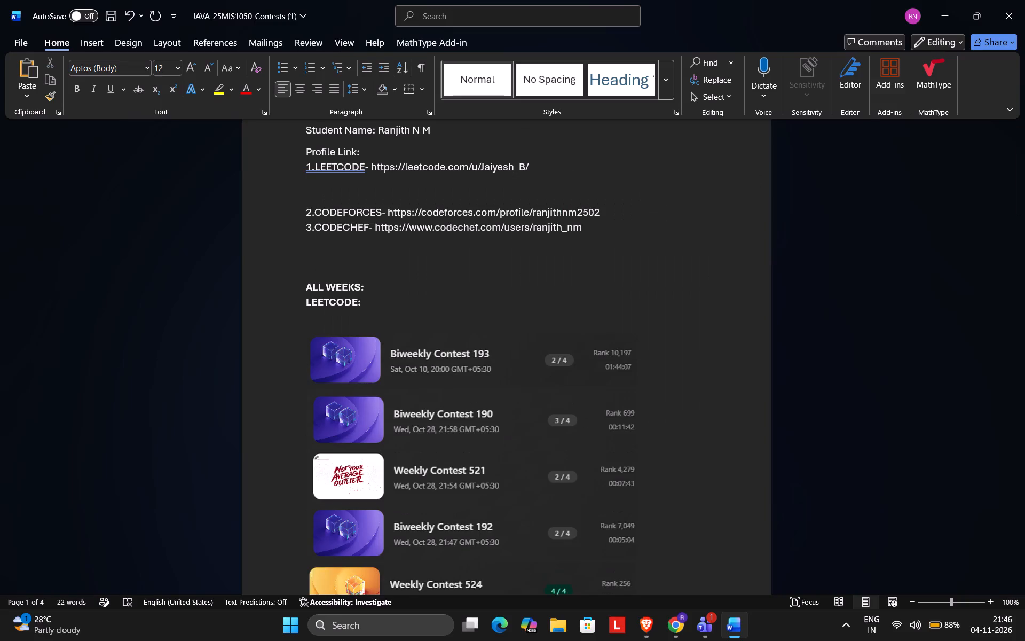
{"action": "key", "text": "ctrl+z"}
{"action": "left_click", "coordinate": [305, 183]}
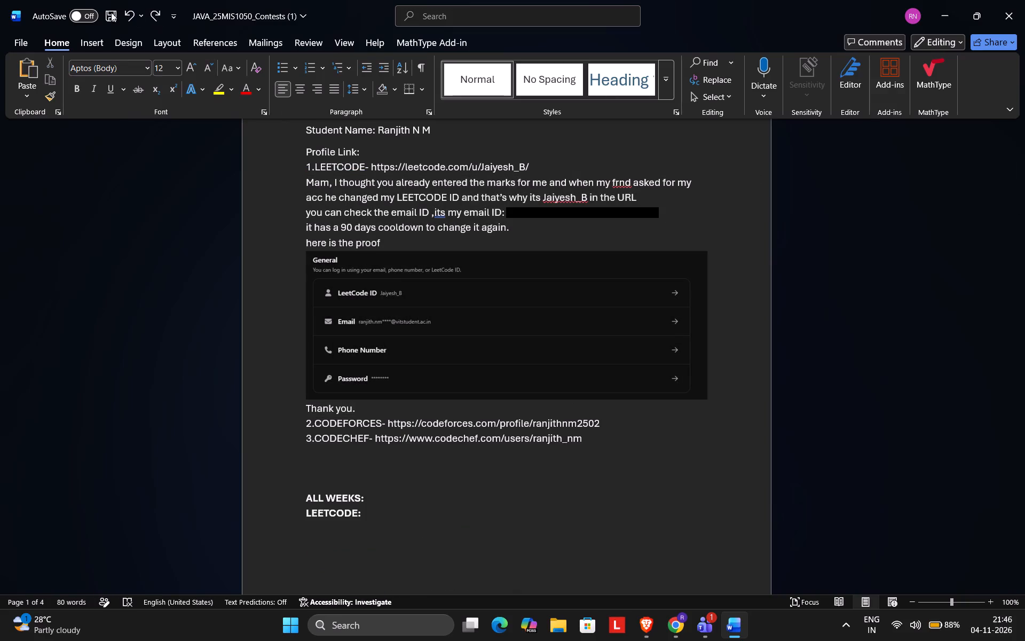
Save the Java contests document and close it.
{"action": "left_click", "coordinate": [109, 10]}
{"action": "left_click", "coordinate": [1020, 0]}
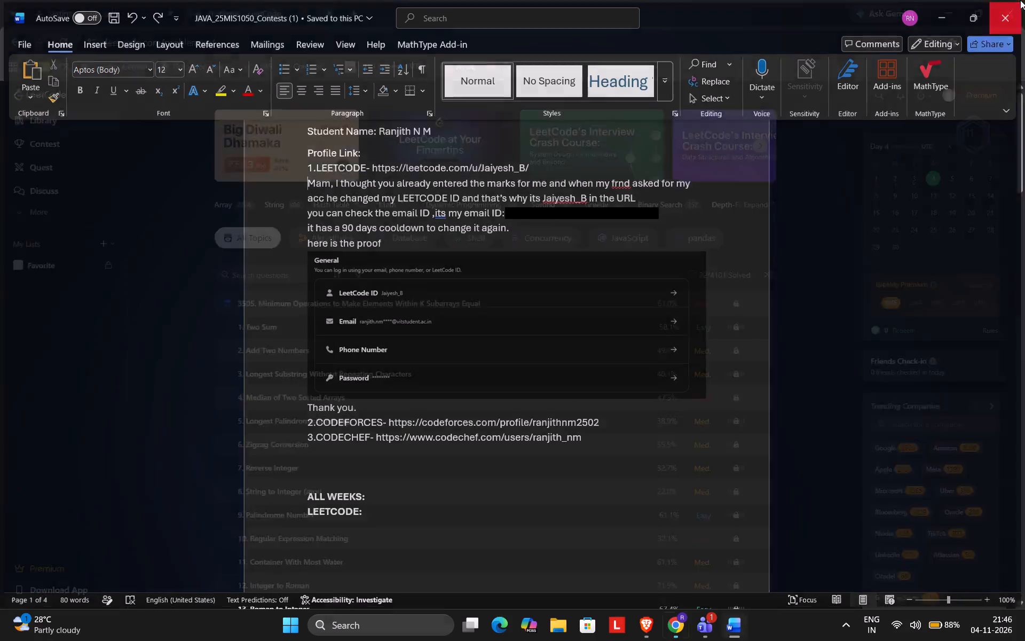
Bring up the open windows to switch to another one.
{"action": "key", "text": "alt+Tab"}
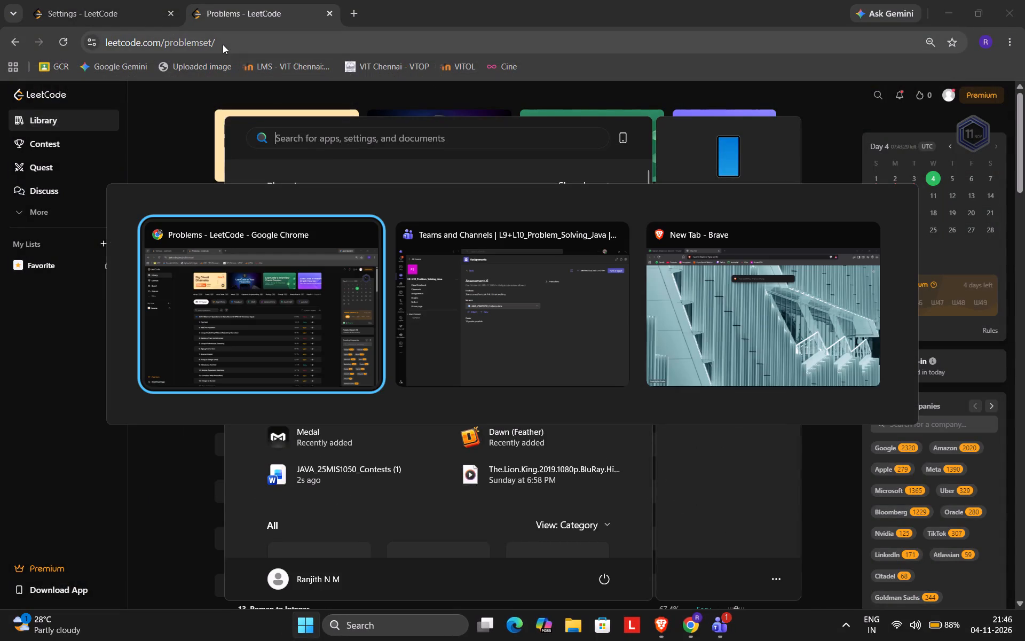
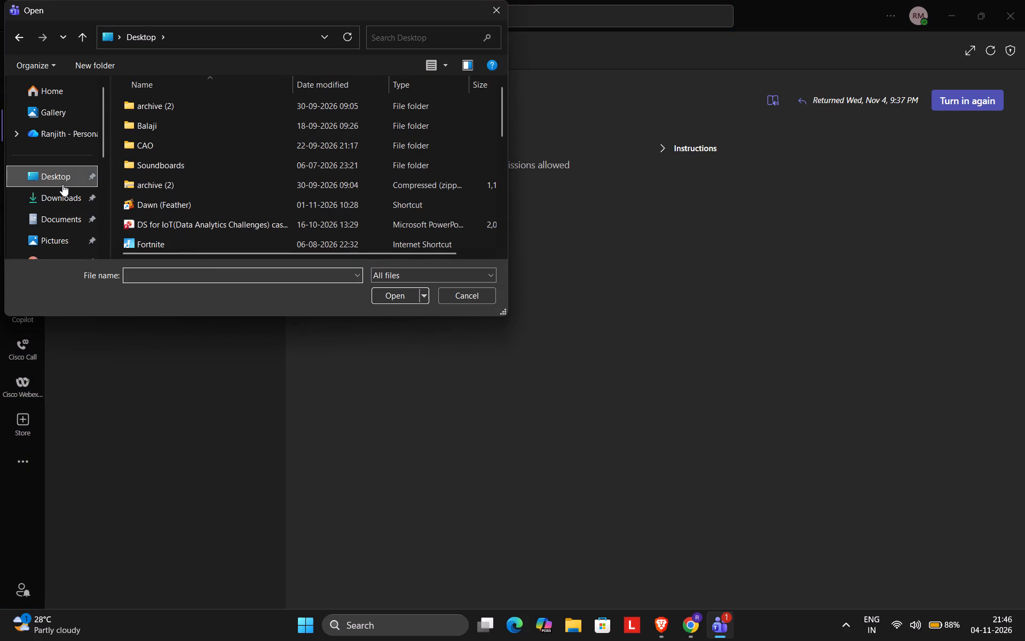
Select the updated Java contests Word document in the Downloads folder as the file to attach to the returned assignment.
{"action": "left_click", "coordinate": [58, 193]}
{"action": "left_click", "coordinate": [178, 122]}
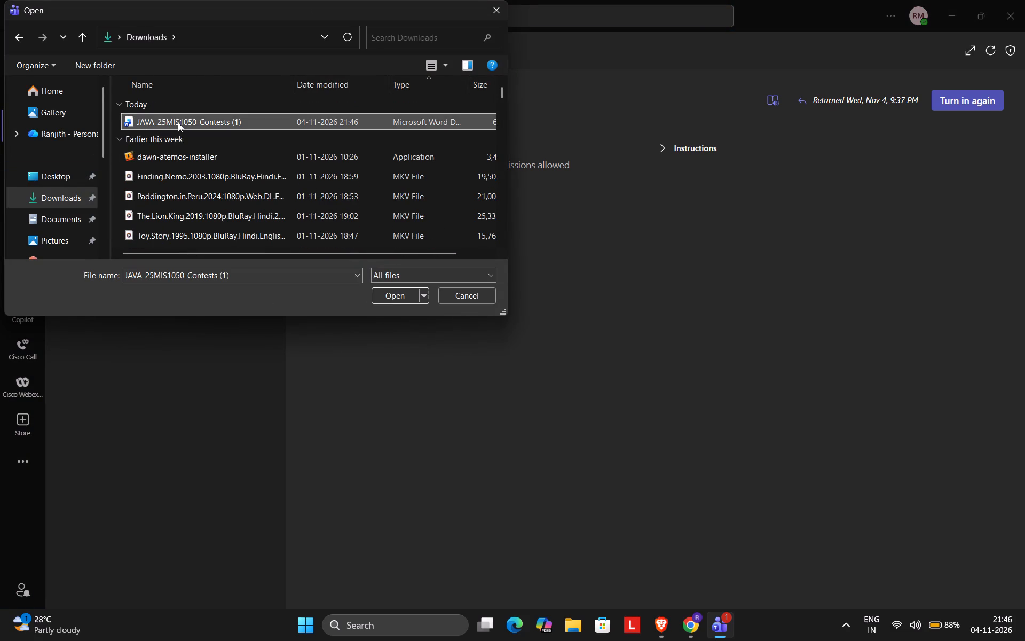
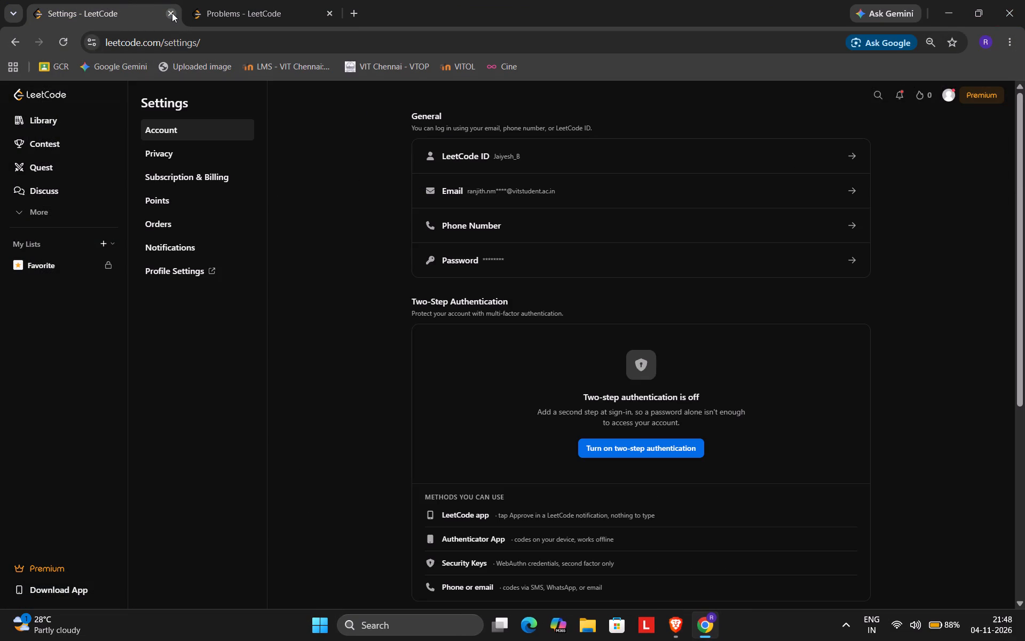
Close the two remaining LeetCode tabs in Chrome and the open Brave tabs so that both browsers are closed.
{"action": "left_click", "coordinate": [172, 13]}
{"action": "left_click", "coordinate": [172, 13]}
{"action": "left_click", "coordinate": [172, 13]}
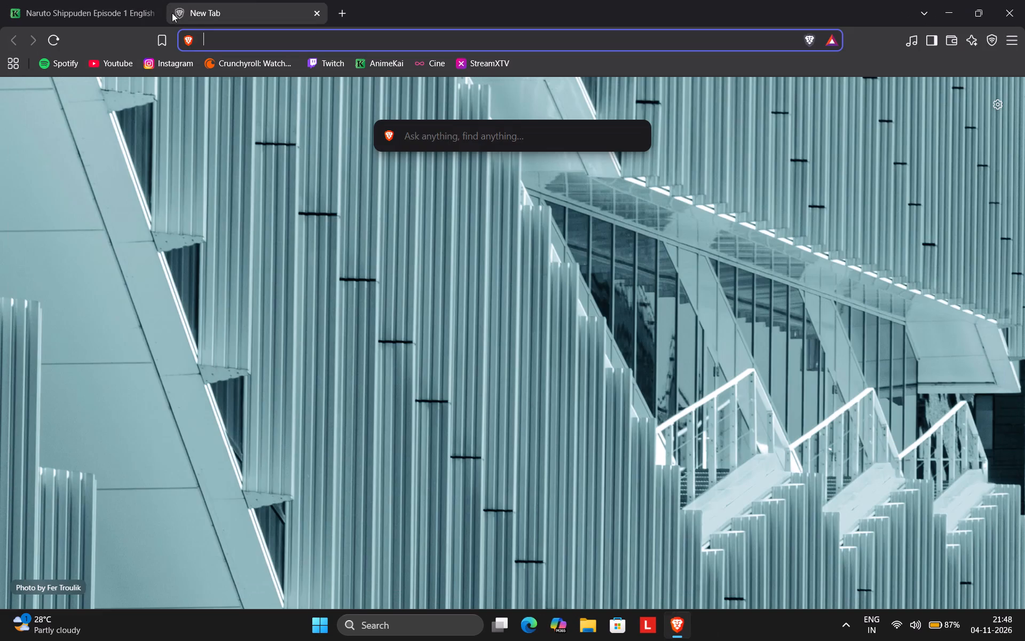
{"action": "left_click", "coordinate": [149, 13]}
{"action": "left_click", "coordinate": [149, 13]}
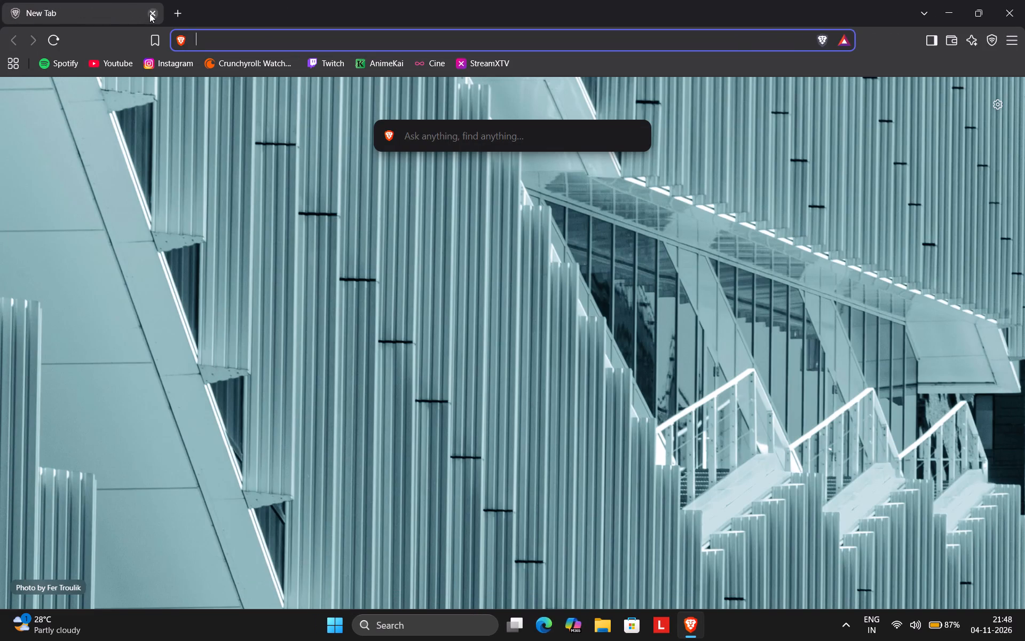
Shut down the computer from the desktop.
{"action": "left_click", "coordinate": [311, 224]}
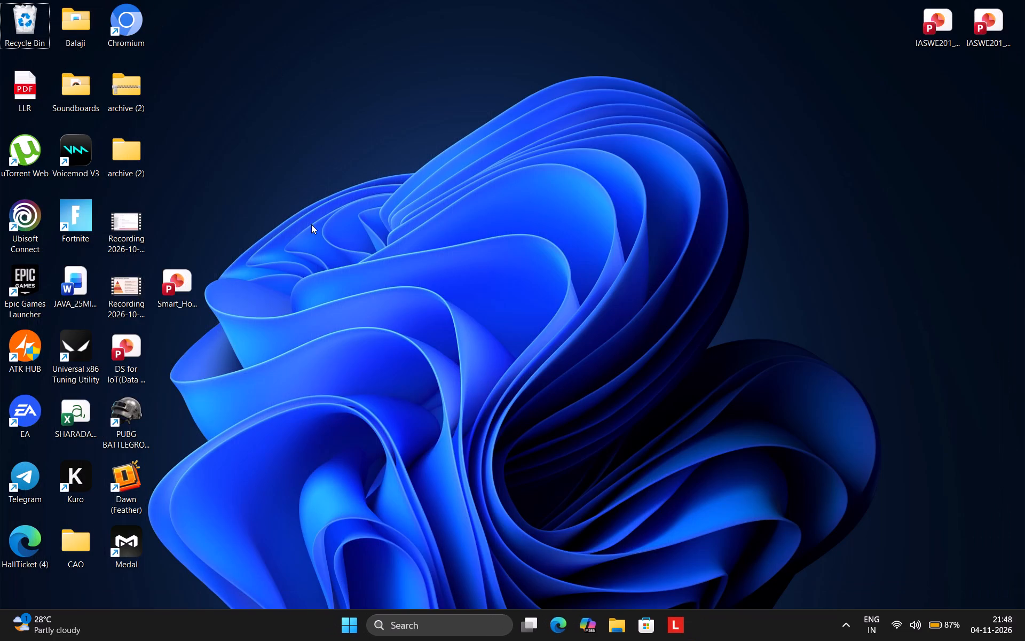
{"action": "key", "text": "alt+F4"}
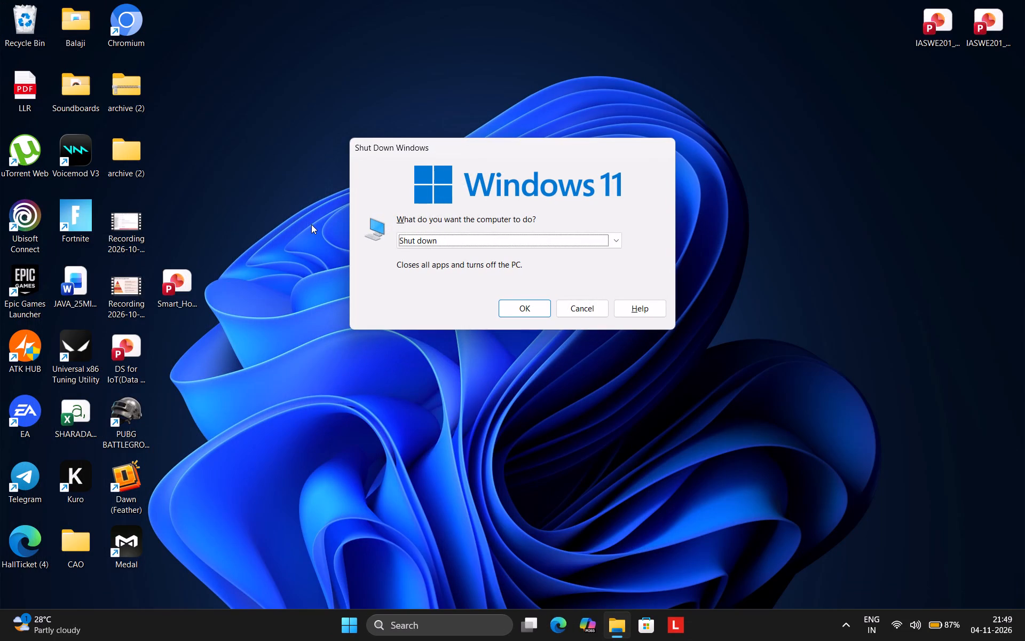
{"action": "key", "text": "Return"}
{"action": "key", "text": "backslash"}
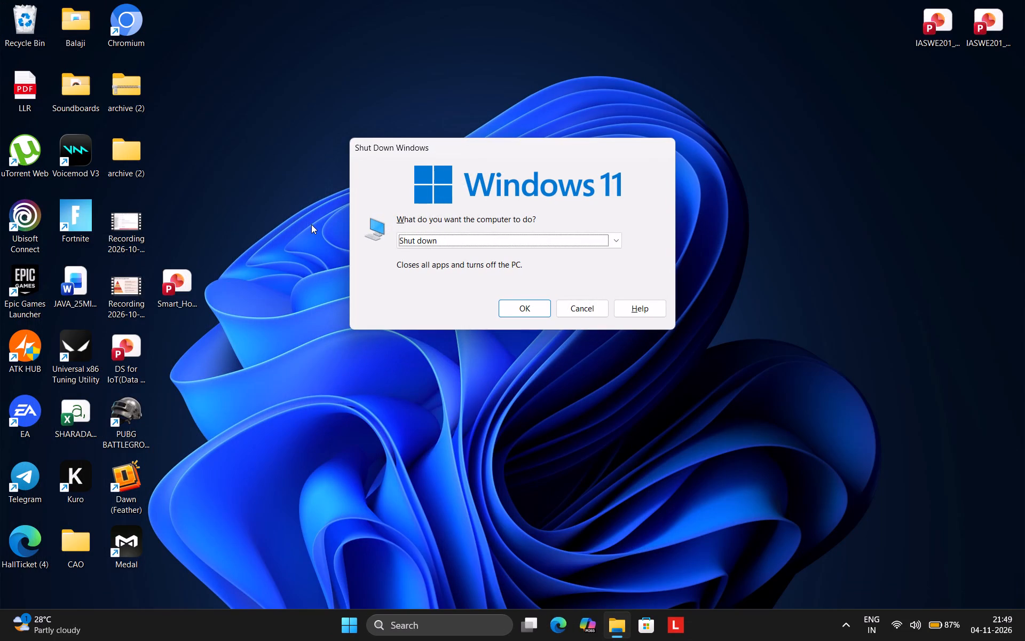